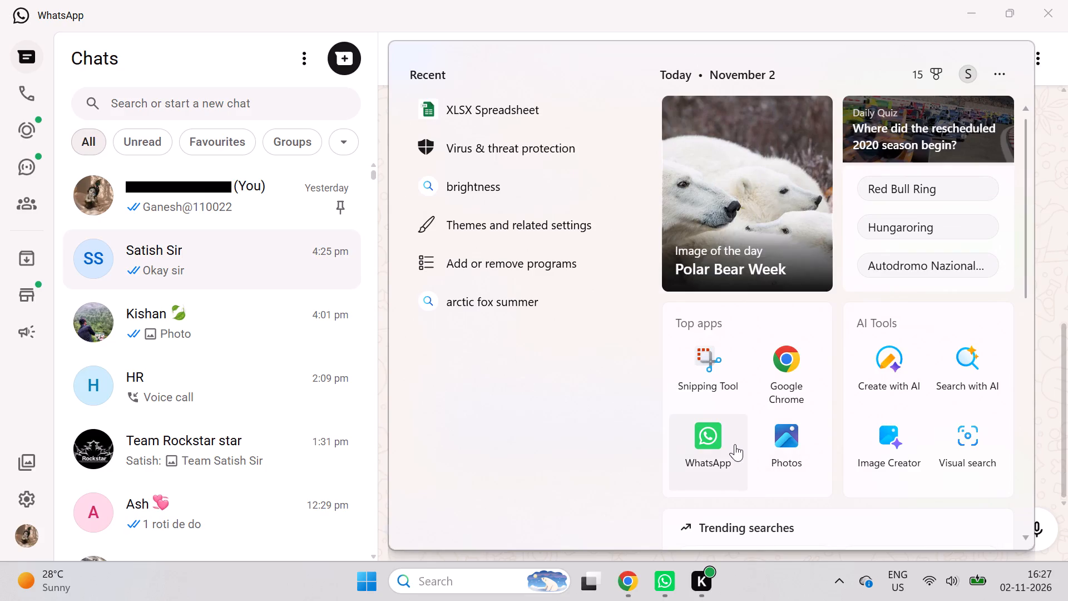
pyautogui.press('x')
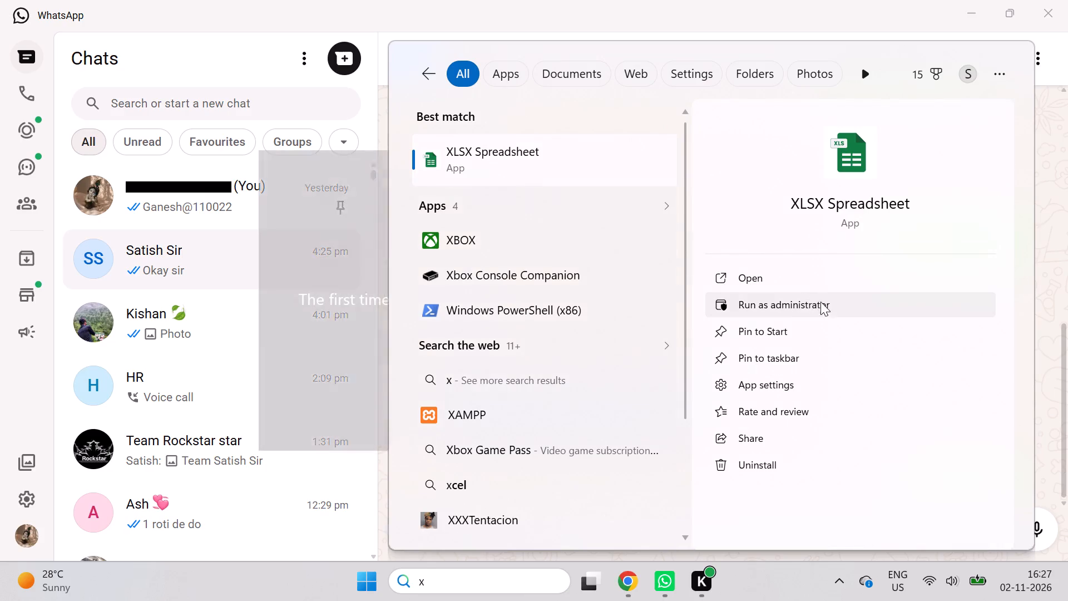
pyautogui.press('BackSpace')
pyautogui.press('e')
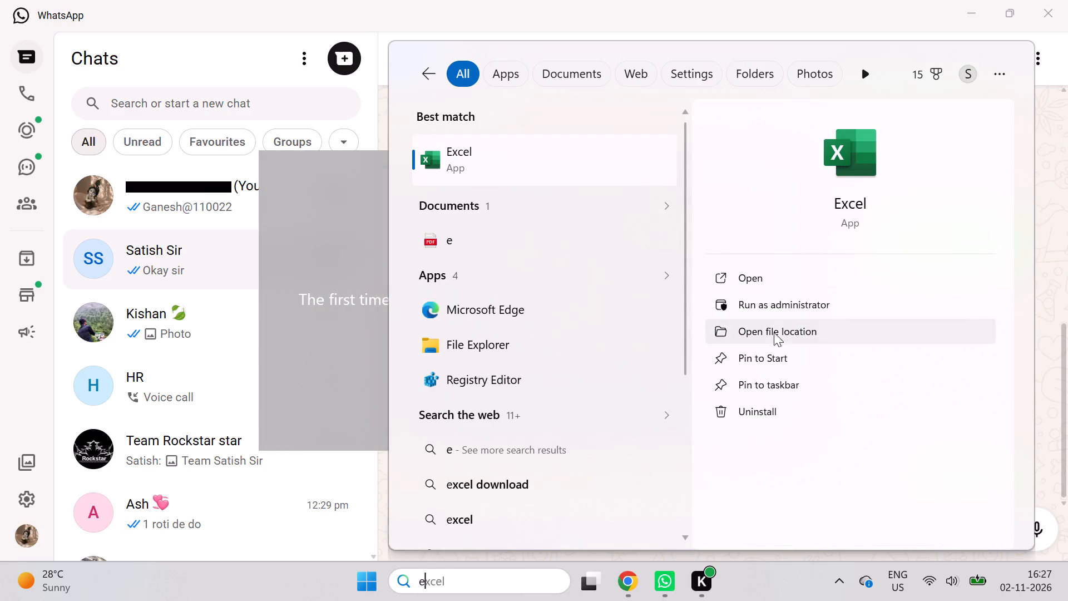
pyautogui.click(557, 173)
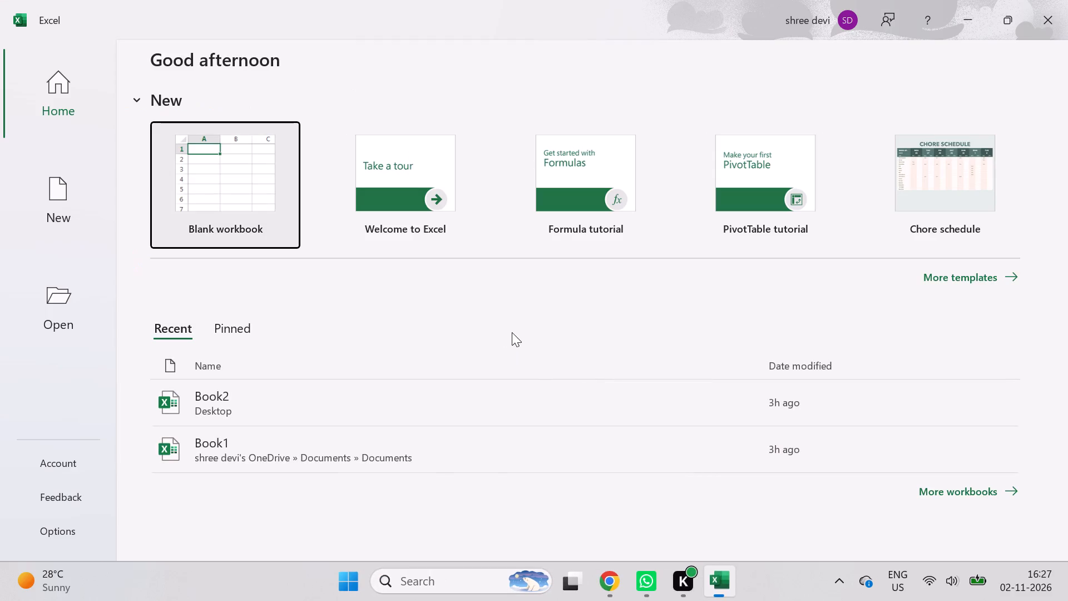
# Create a new blank workbook.
pyautogui.click(236, 210)
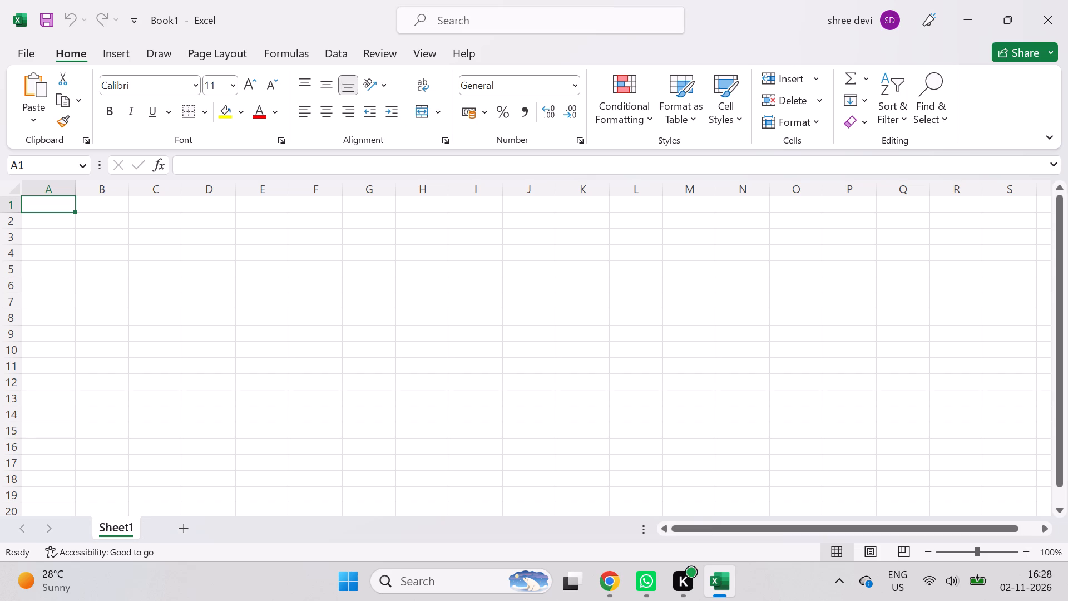
# Pin Excel to the Windows taskbar.
pyautogui.rightClick(714, 572)
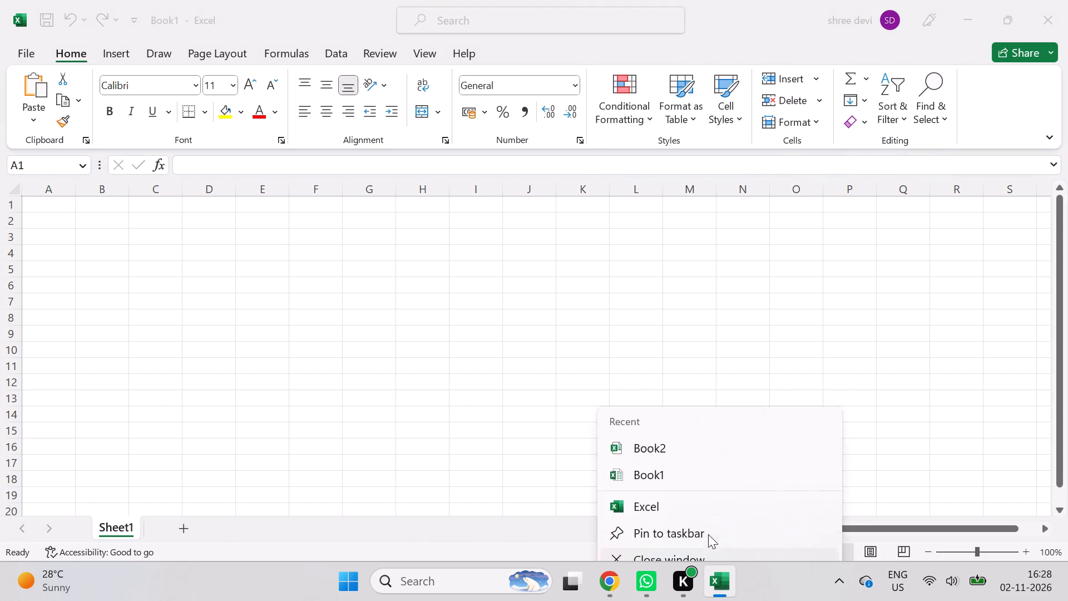
pyautogui.click(650, 509)
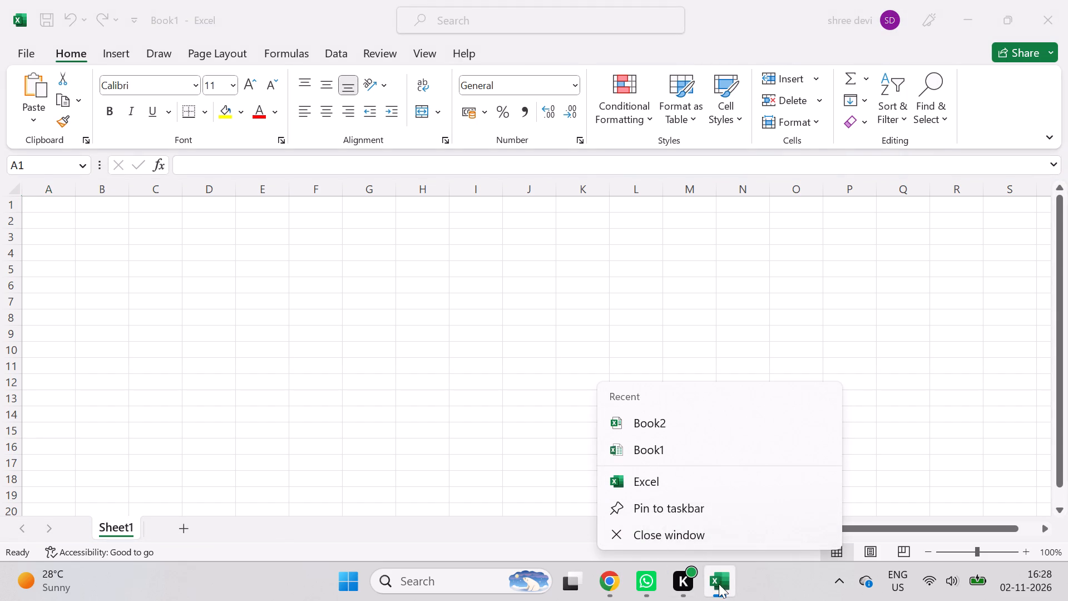
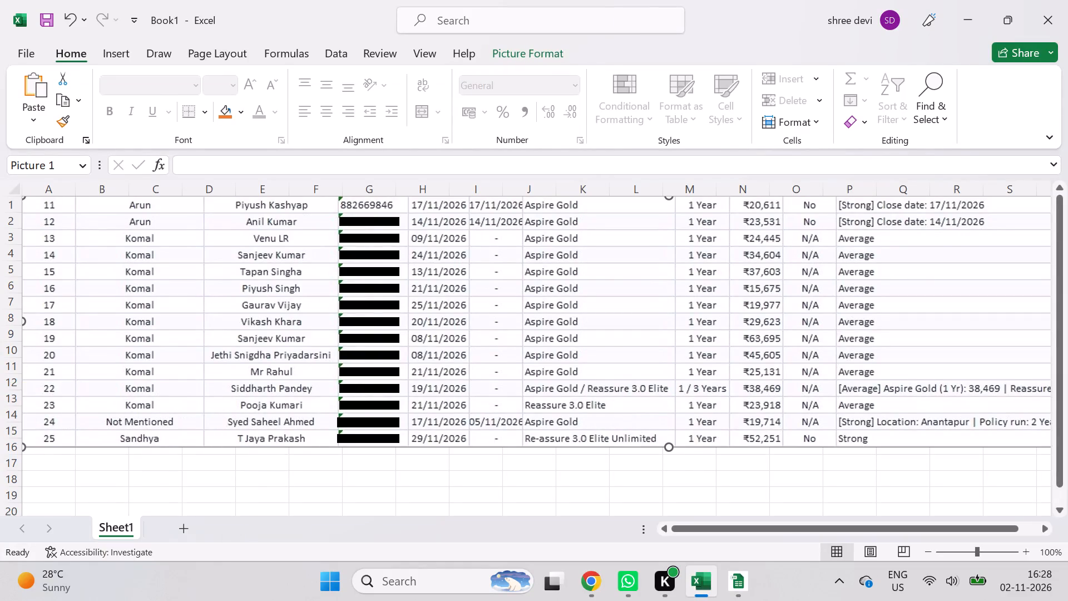
# Move the pasted table picture down the sheet so its top edge sits at about row 4.
pyautogui.click(582, 389)
pyautogui.moveTo(595, 360); pyautogui.dragTo(591, 416)
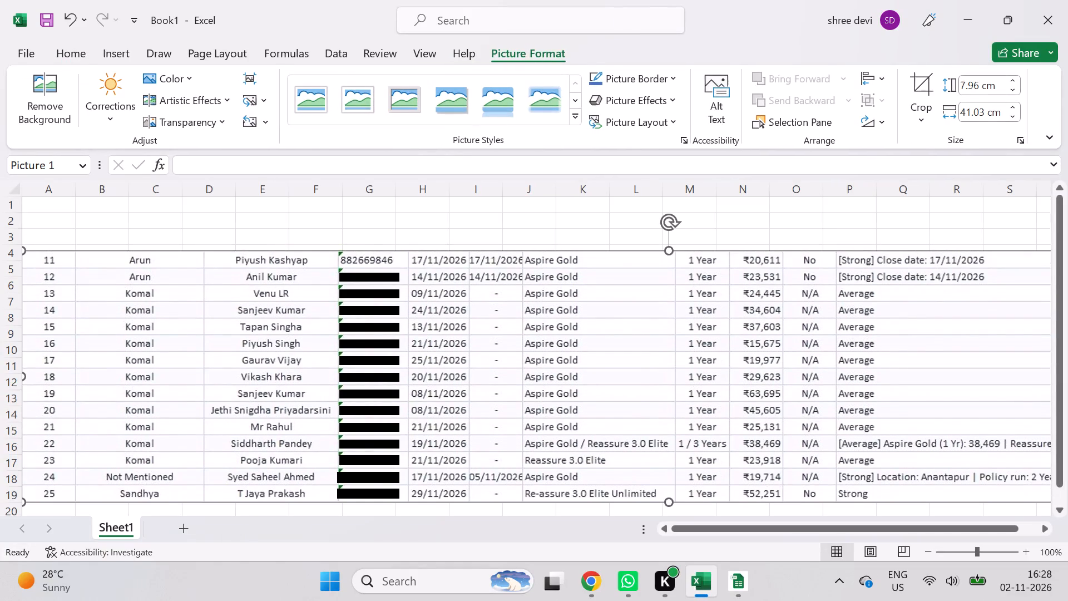
pyautogui.moveTo(725, 326); pyautogui.dragTo(630, 324)
pyautogui.click(694, 284)
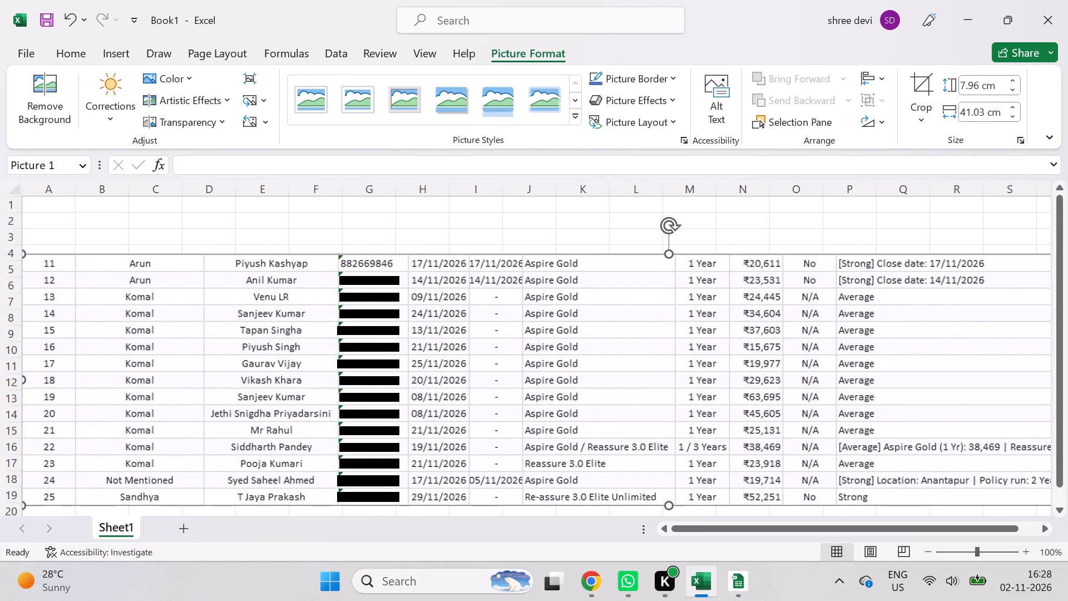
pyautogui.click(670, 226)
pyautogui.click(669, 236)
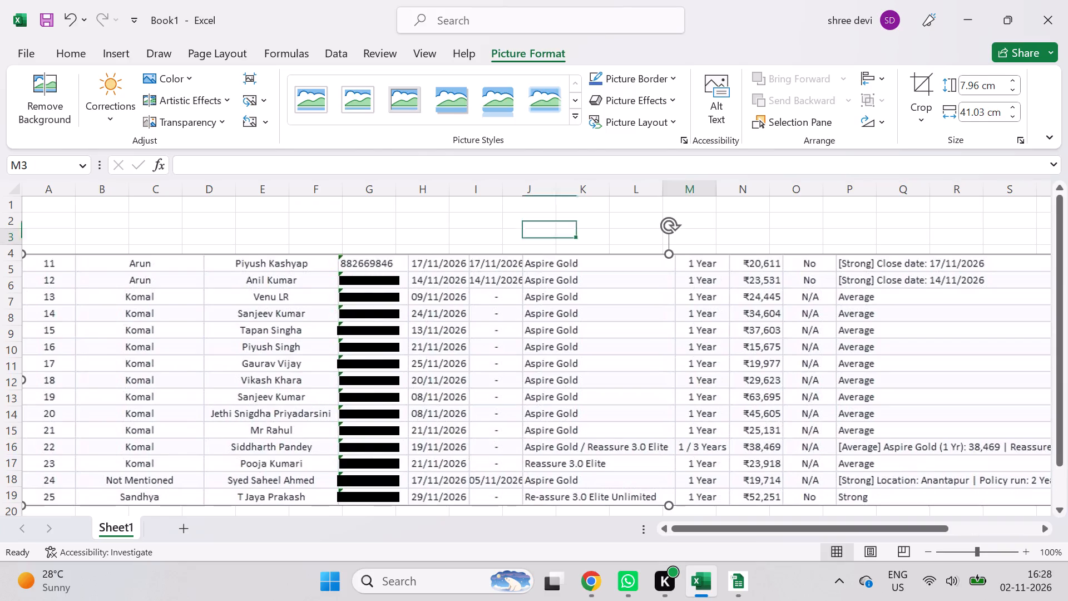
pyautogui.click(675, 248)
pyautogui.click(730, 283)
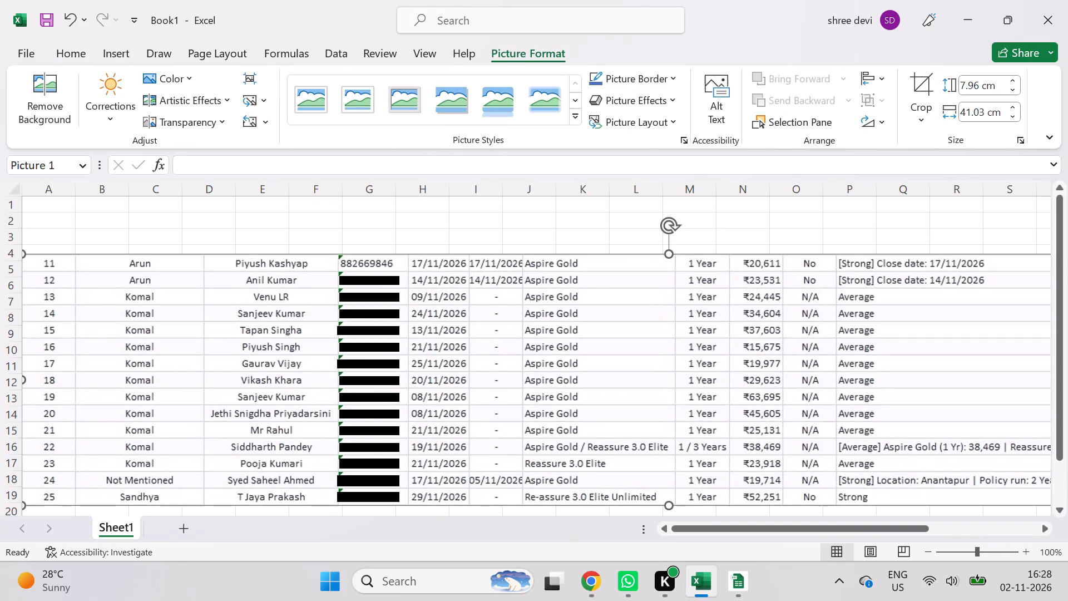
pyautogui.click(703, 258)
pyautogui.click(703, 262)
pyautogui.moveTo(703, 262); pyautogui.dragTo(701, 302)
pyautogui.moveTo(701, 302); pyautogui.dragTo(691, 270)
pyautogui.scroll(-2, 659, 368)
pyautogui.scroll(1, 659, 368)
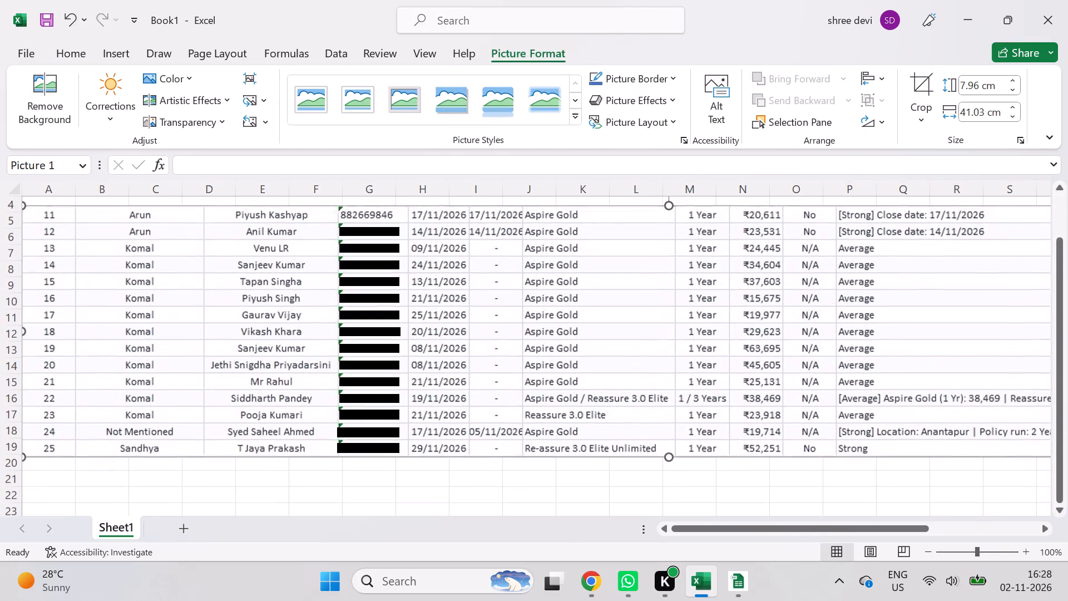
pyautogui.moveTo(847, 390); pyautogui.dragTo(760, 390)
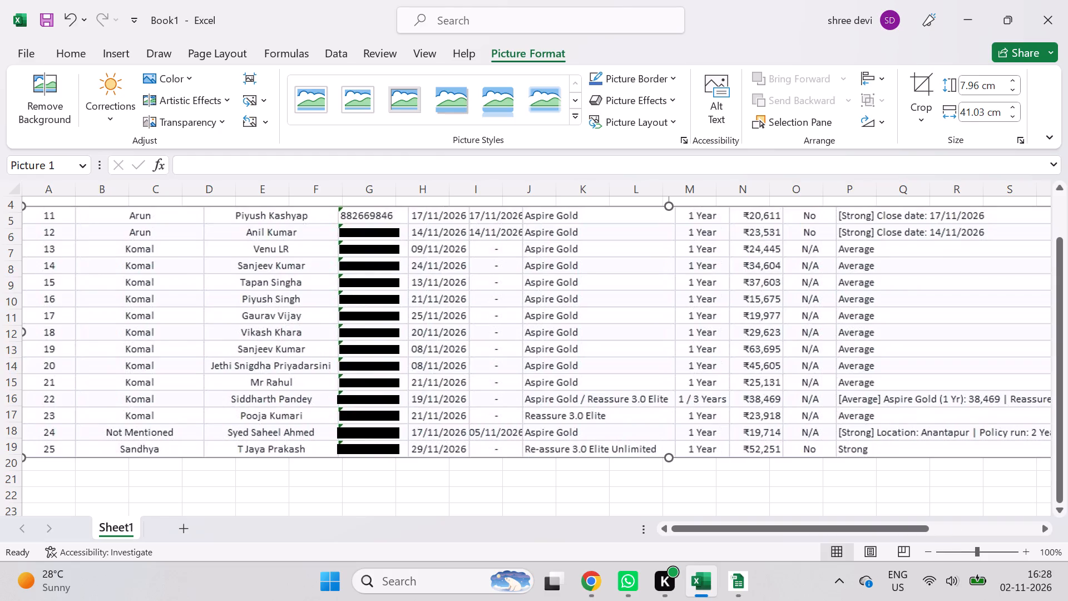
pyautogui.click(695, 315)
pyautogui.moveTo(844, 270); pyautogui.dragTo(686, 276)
# Move the table picture slightly further down so its top edge sits at about row 5.
pyautogui.moveTo(926, 530); pyautogui.dragTo(1007, 535)
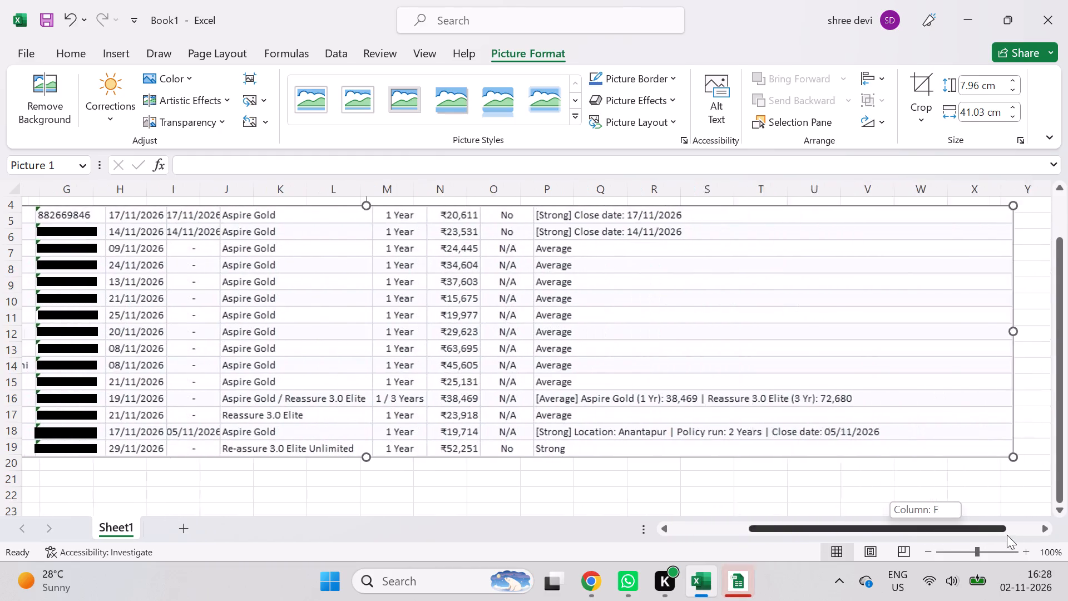
pyautogui.moveTo(1007, 535); pyautogui.dragTo(969, 538)
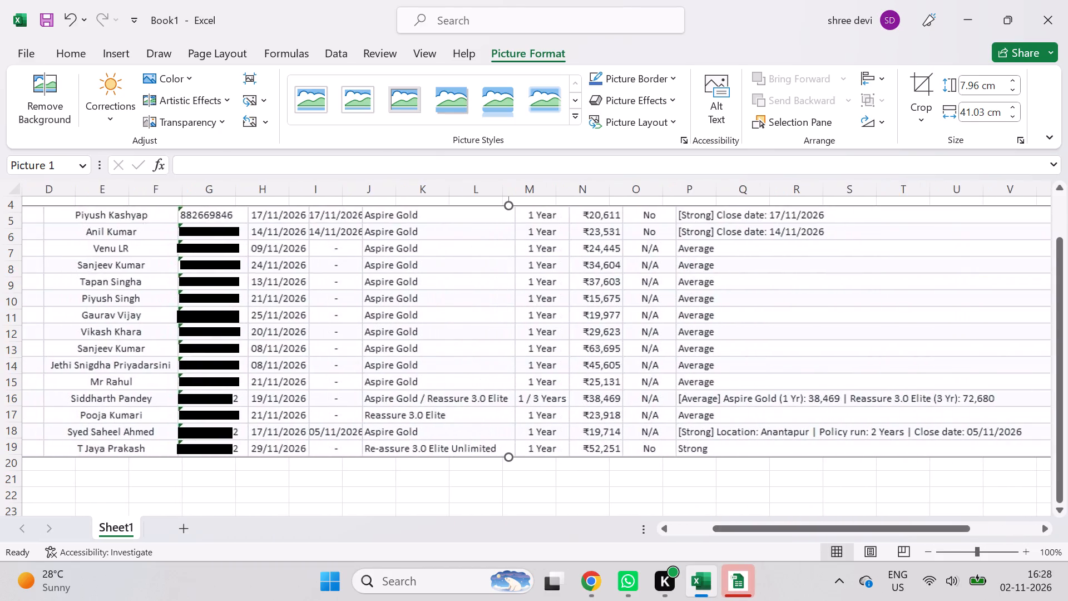
pyautogui.click(647, 226)
pyautogui.moveTo(648, 214); pyautogui.dragTo(664, 259)
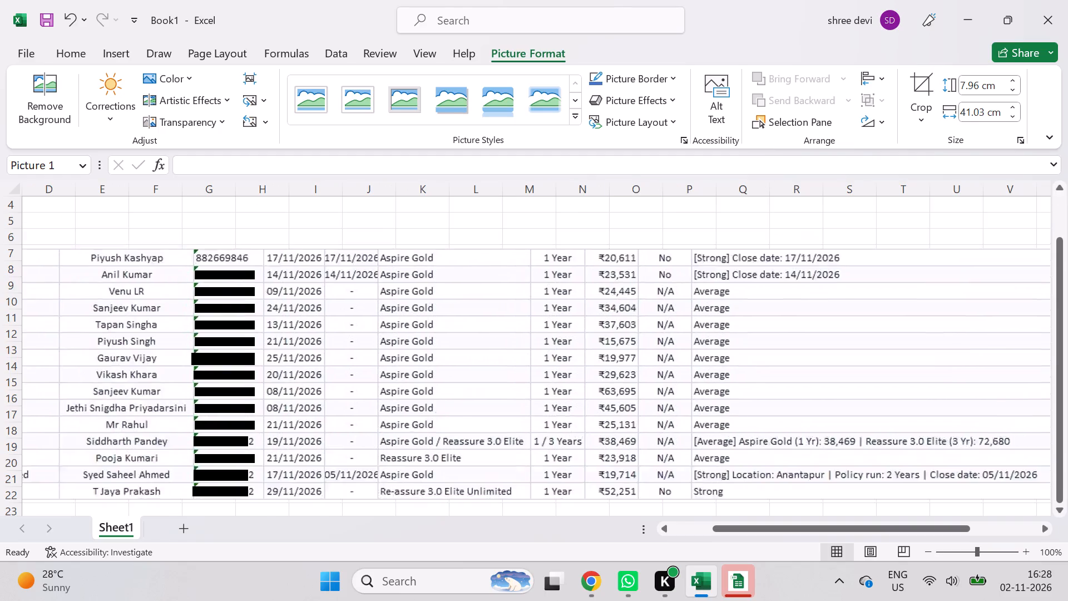
pyautogui.moveTo(664, 259); pyautogui.dragTo(649, 228)
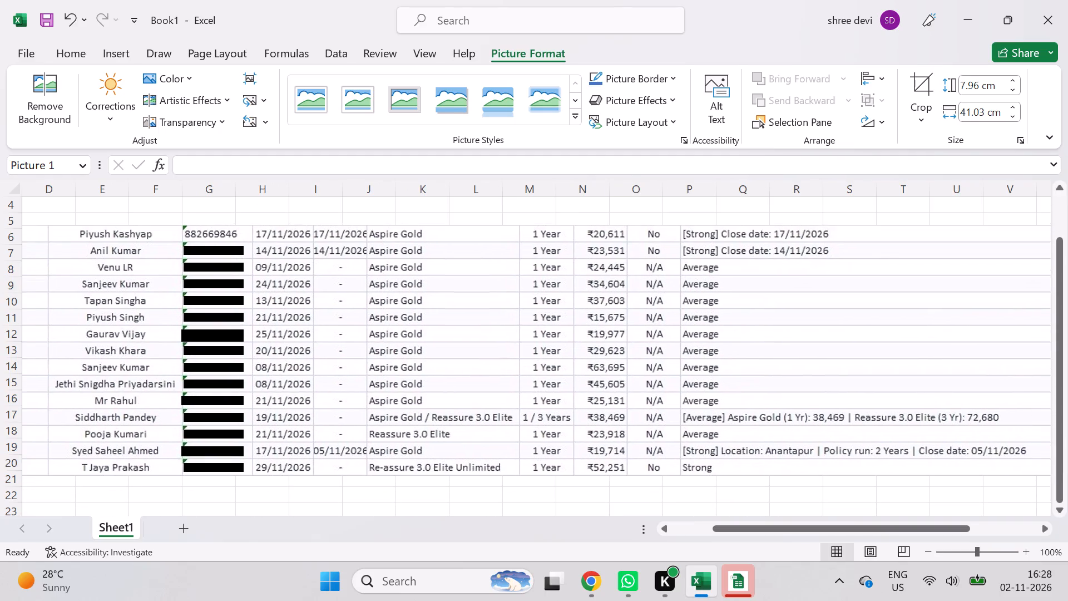
pyautogui.moveTo(649, 228); pyautogui.dragTo(571, 222)
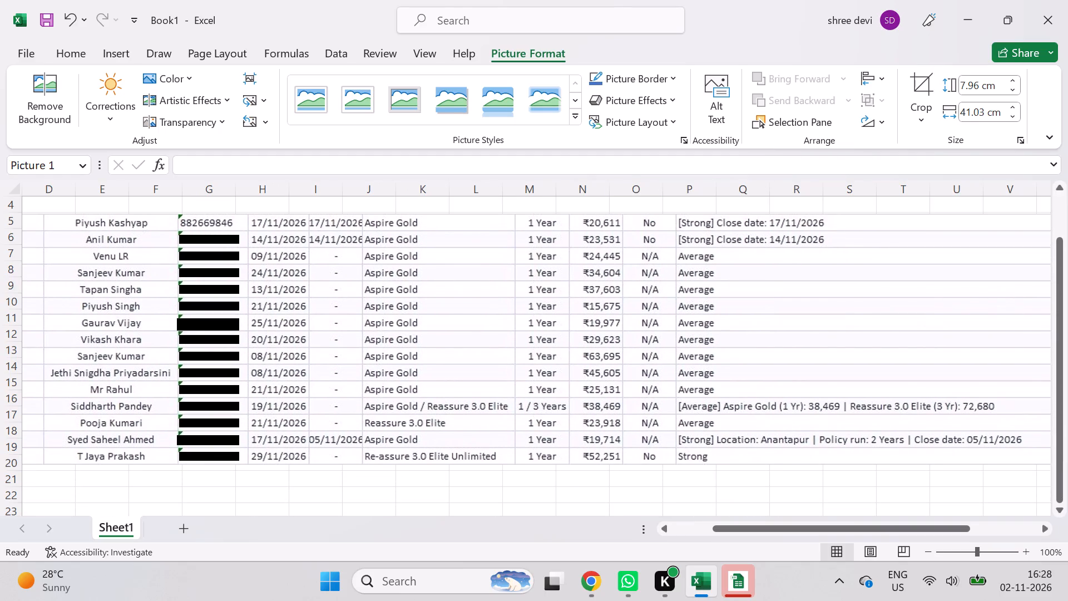
# Nudge the table picture slightly up, keeping its top edge at about the start of row 5.
pyautogui.moveTo(571, 222); pyautogui.dragTo(568, 218)
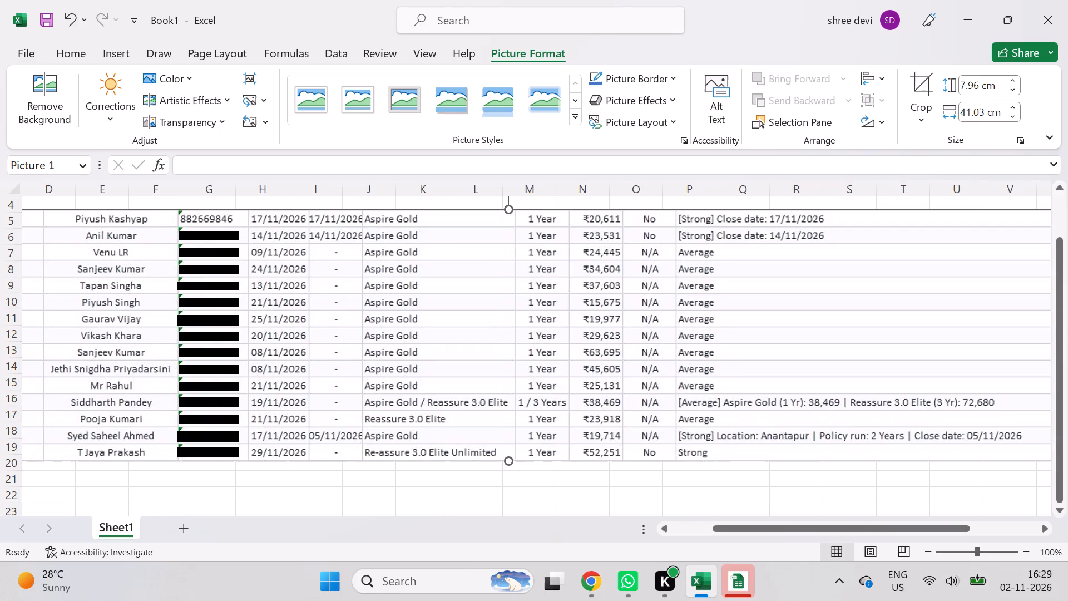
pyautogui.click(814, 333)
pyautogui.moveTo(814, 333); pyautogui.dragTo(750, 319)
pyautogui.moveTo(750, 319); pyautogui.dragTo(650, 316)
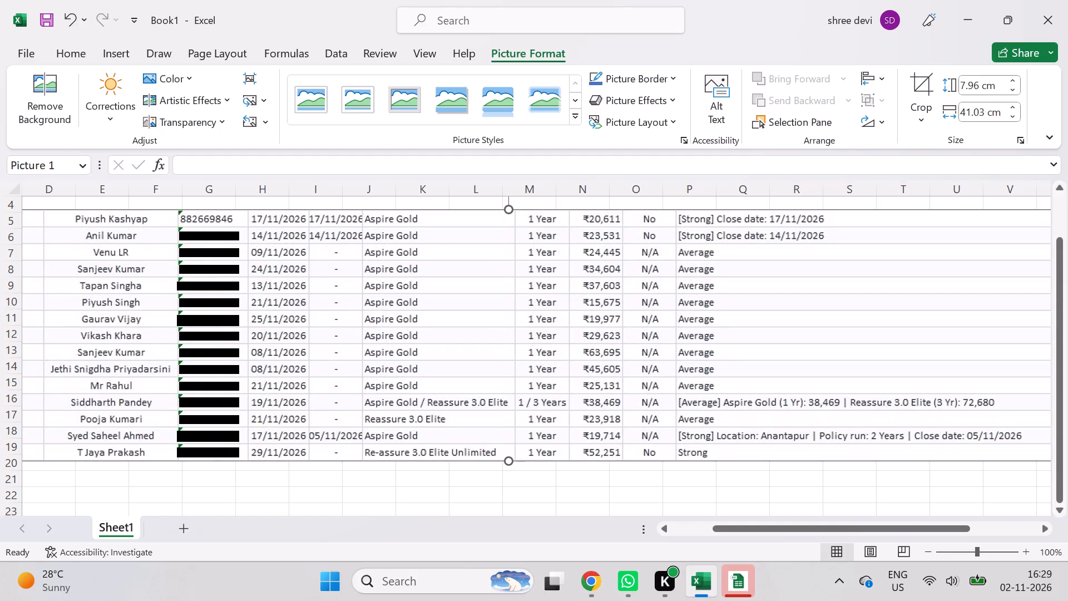
# Enter "g" in cell N22, below the table picture.
pyautogui.click(597, 493)
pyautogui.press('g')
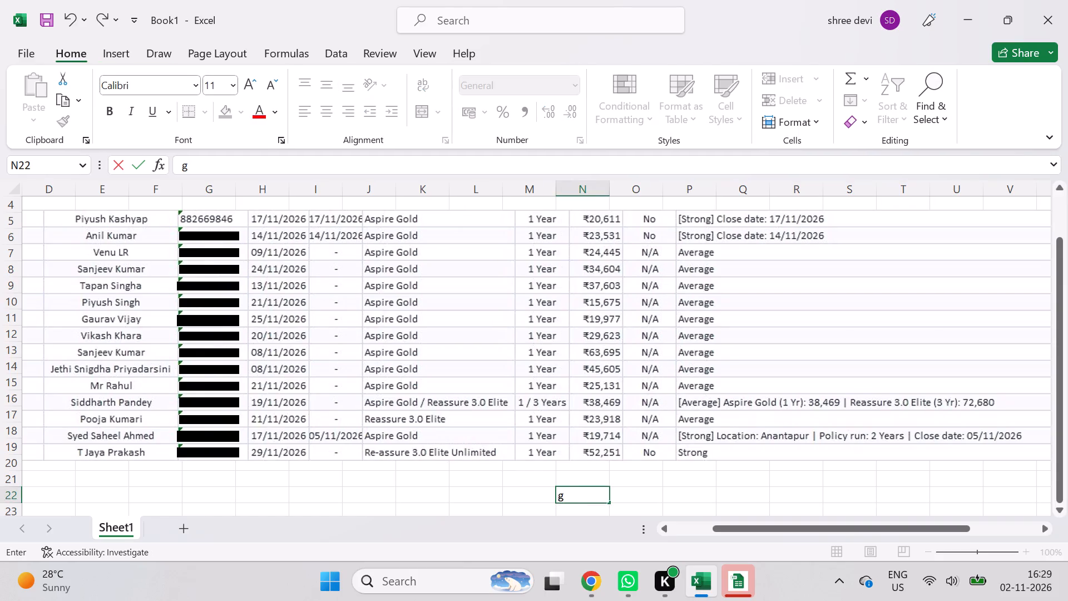
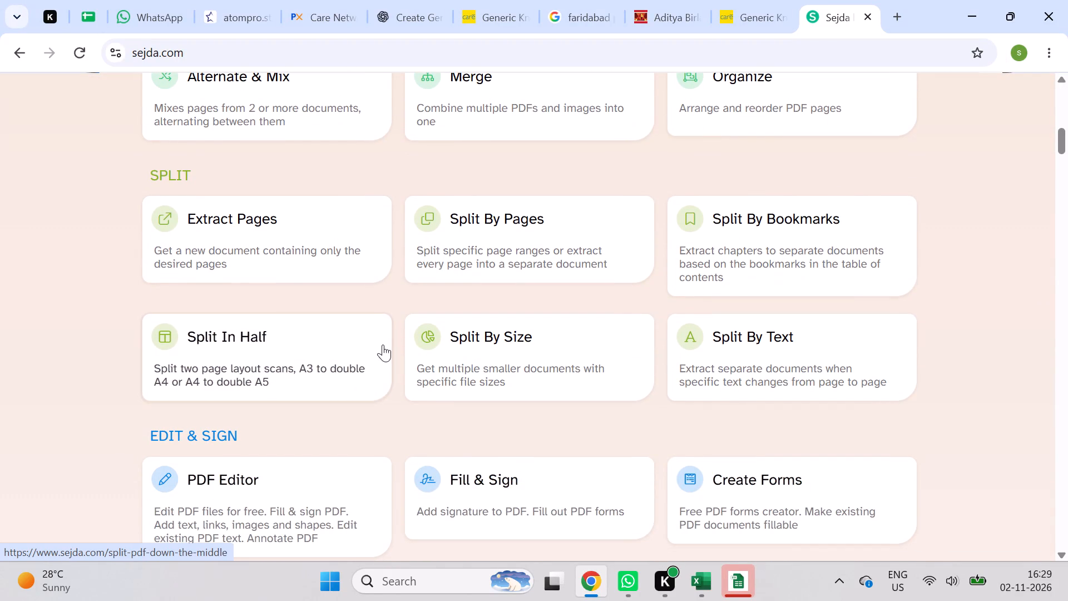
# In Chrome, look through the PDF tool categories on the Sejda home page for a suitable tool.
pyautogui.scroll(-6, 384, 330)
pyautogui.scroll(2, 388, 343)
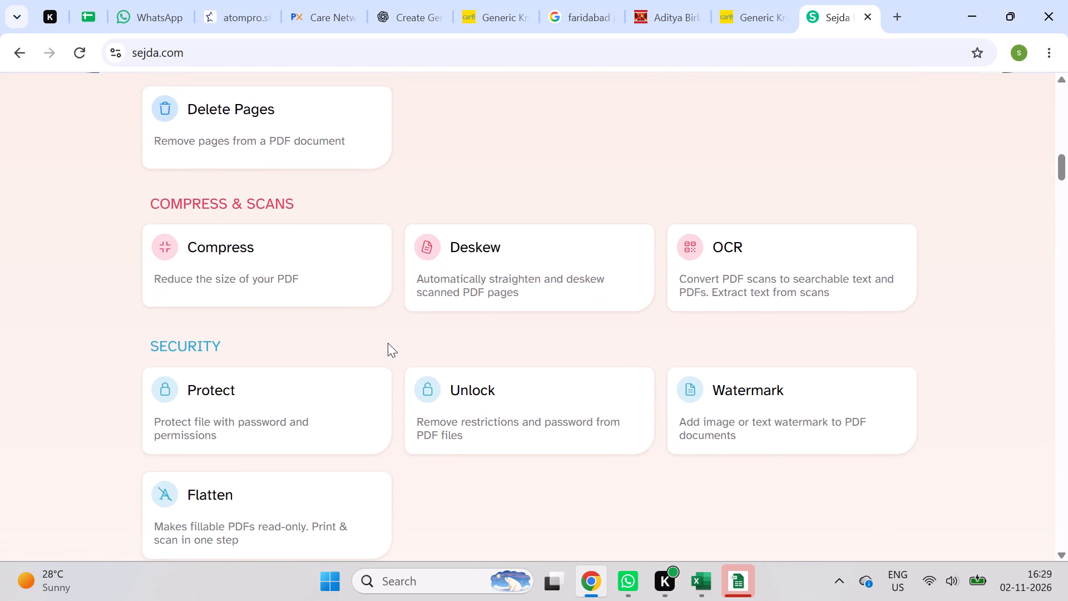
pyautogui.scroll(10, 388, 343)
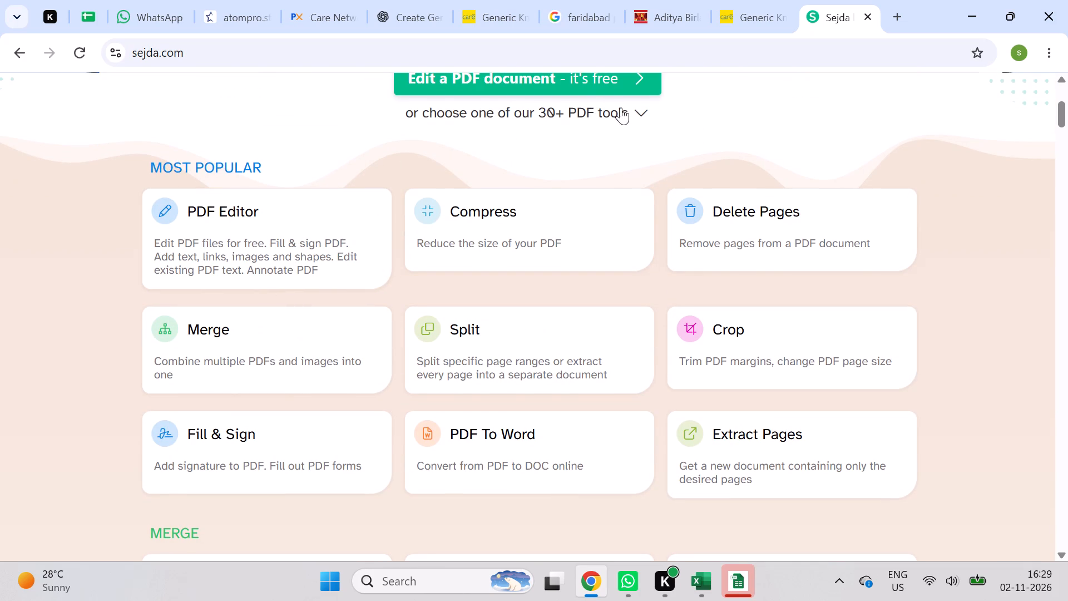
# Expand Sejda's list of 30+ PDF tools in Chrome and look through its tool categories.
pyautogui.click(635, 110)
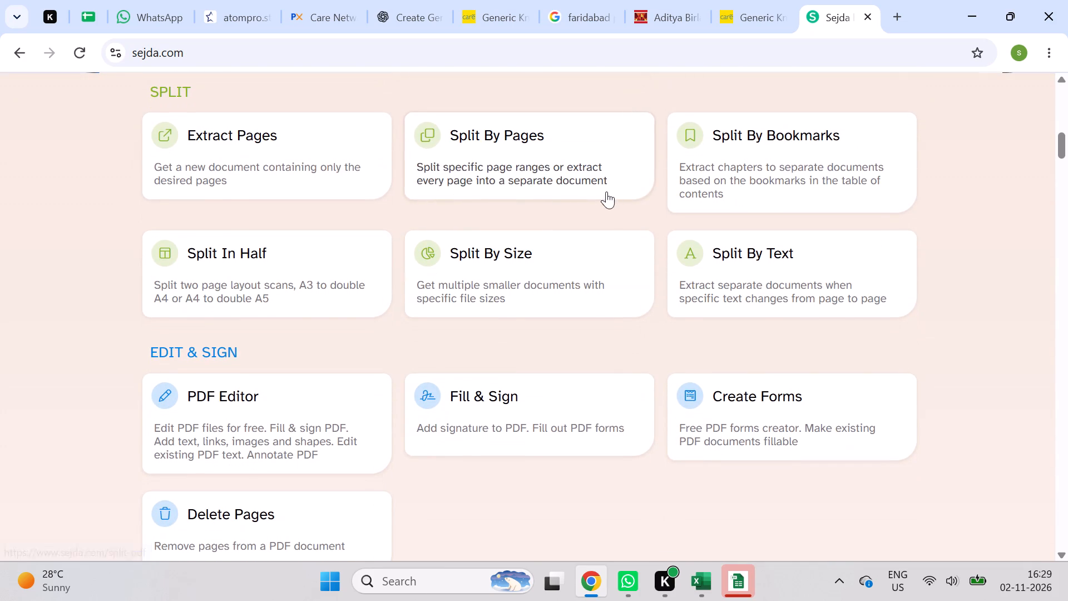
pyautogui.scroll(-5, 595, 215)
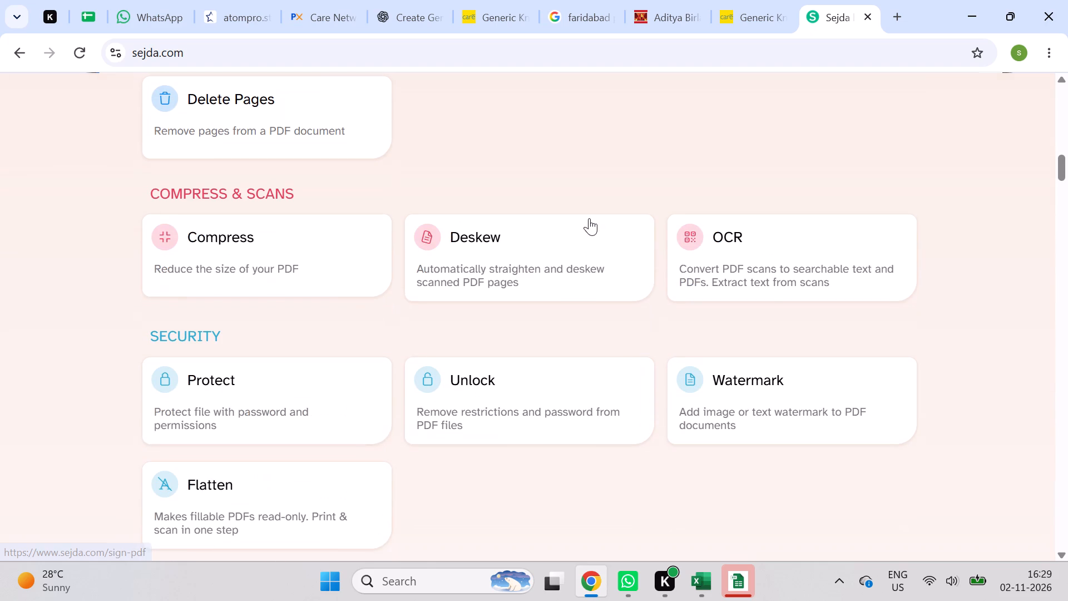
# Look through Sejda's remaining tool categories, from security and PDF conversion to the other tools, for a suitable converter.
pyautogui.scroll(-3, 589, 213)
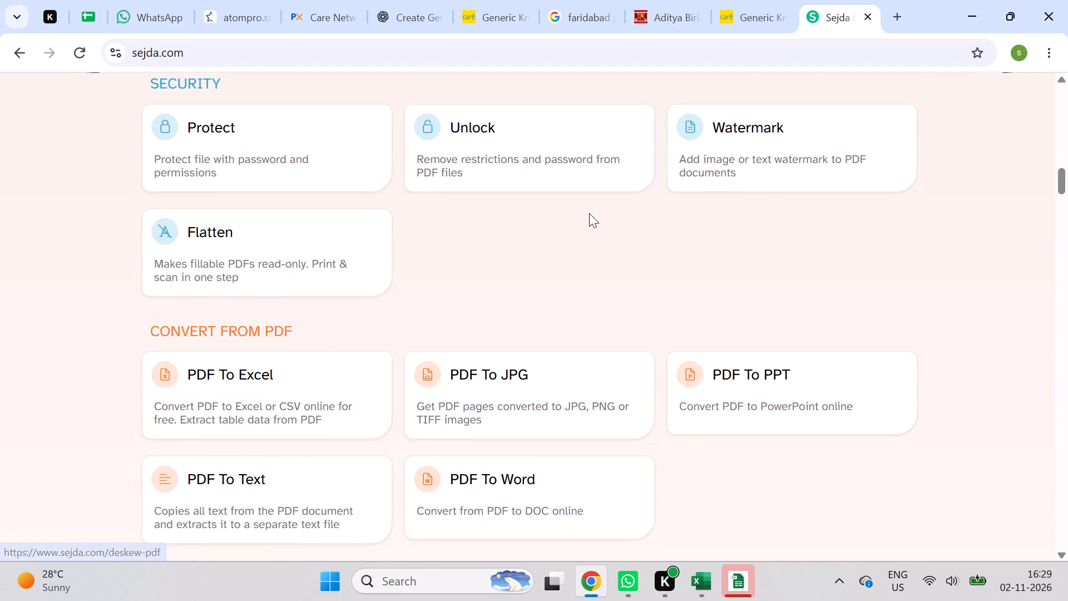
pyautogui.scroll(-1, 604, 327)
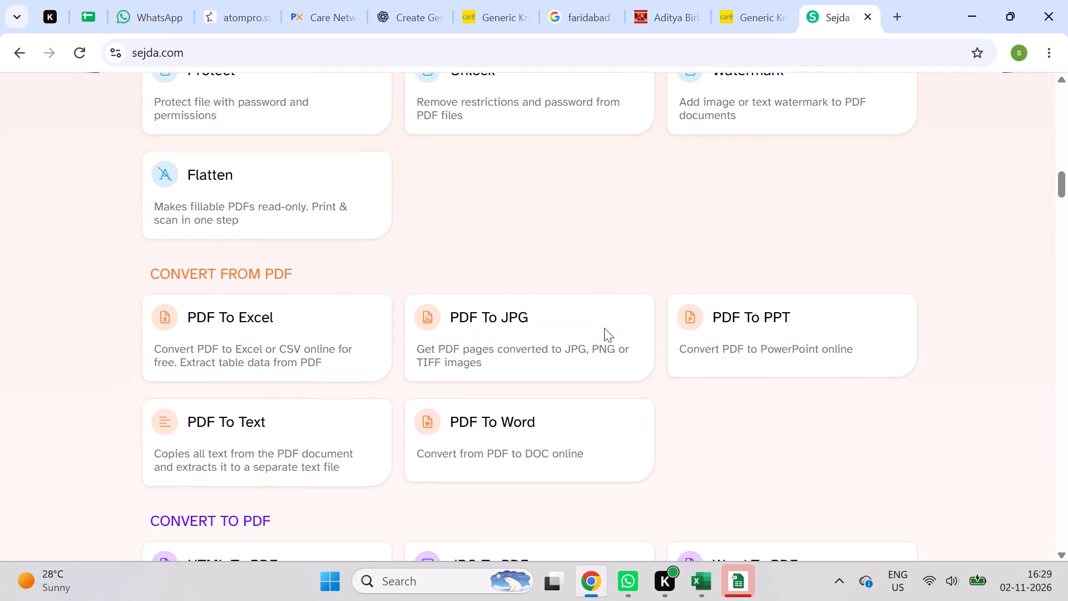
pyautogui.scroll(-4, 604, 328)
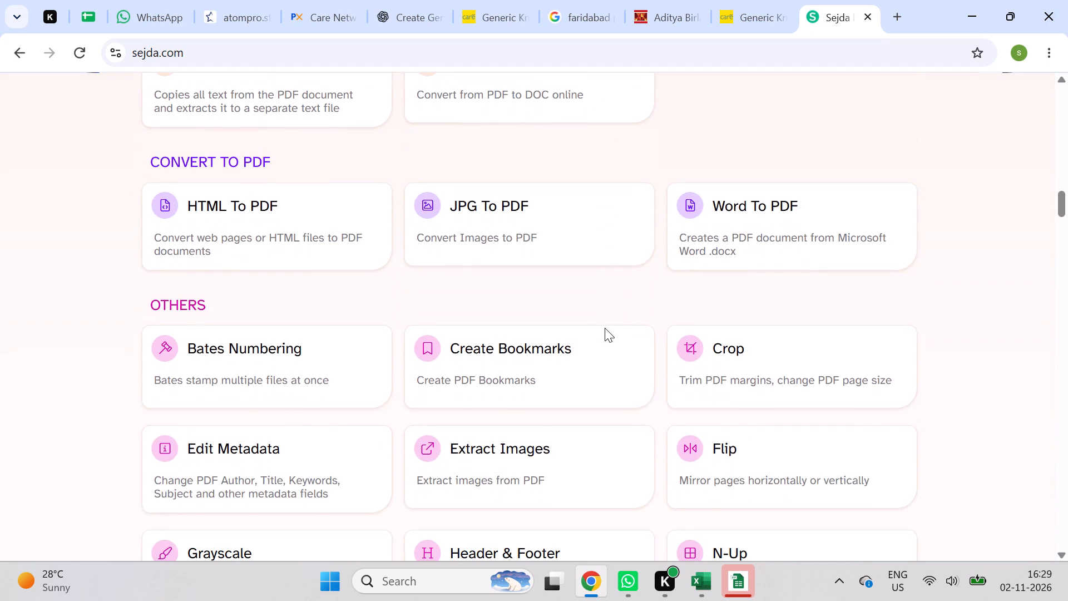
pyautogui.scroll(-2, 605, 328)
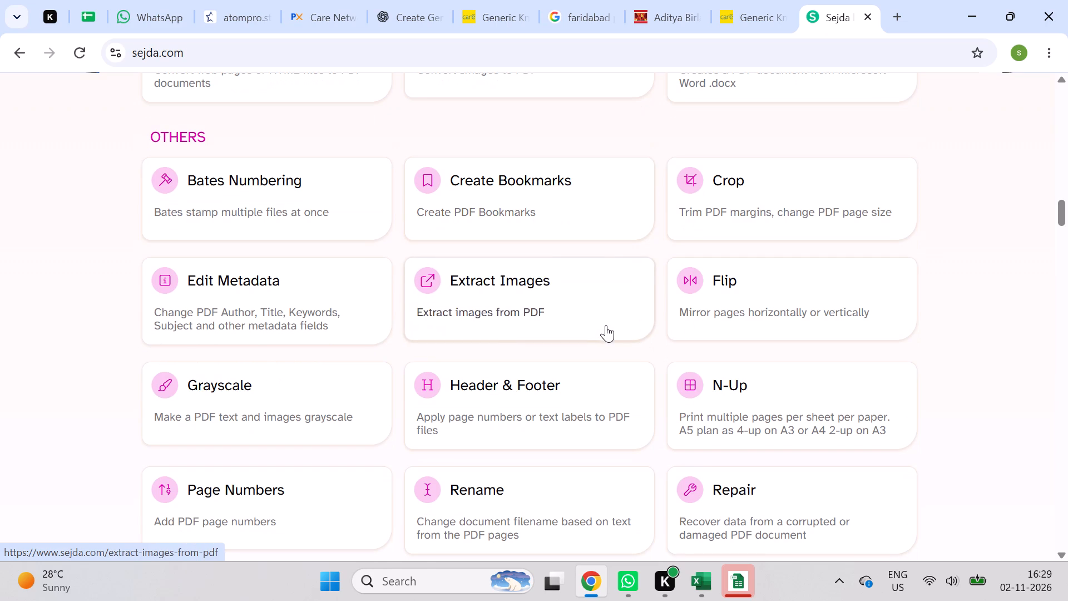
pyautogui.scroll(-4, 606, 325)
pyautogui.scroll(7, 606, 325)
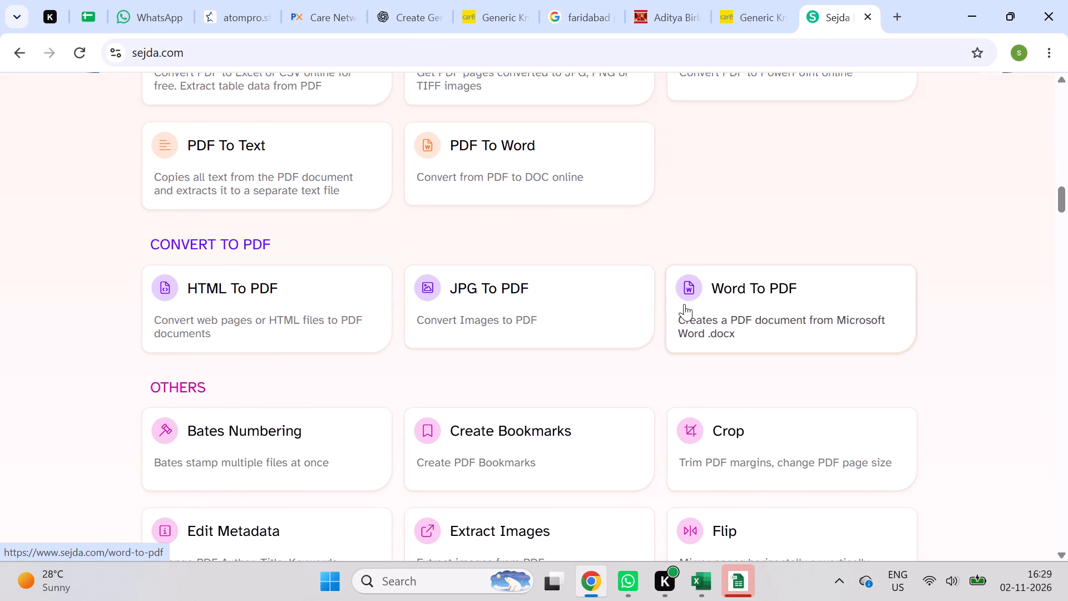
pyautogui.scroll(1, 481, 377)
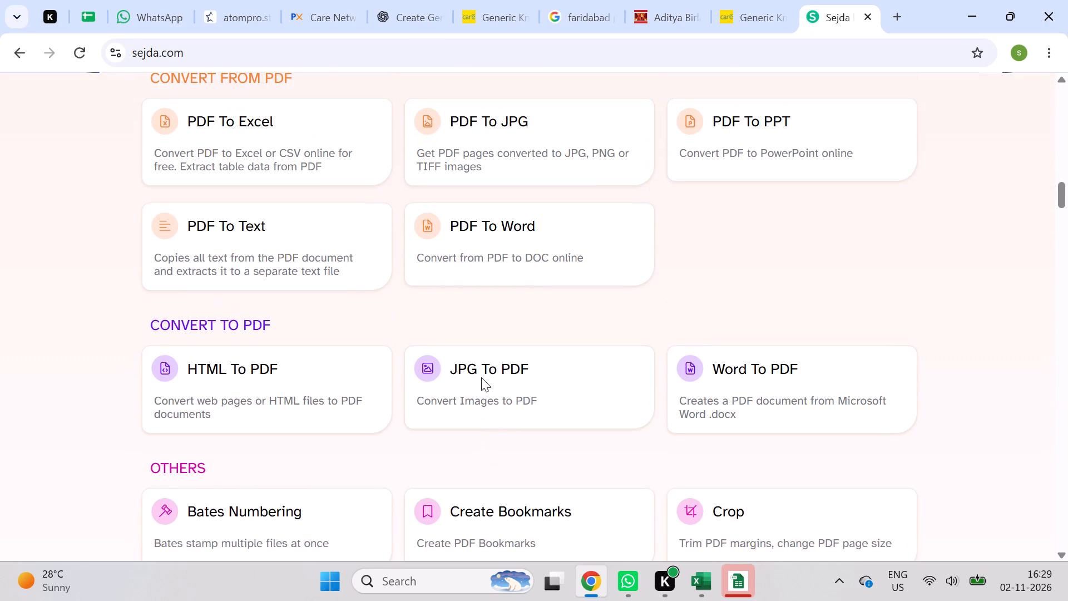
pyautogui.scroll(1, 481, 377)
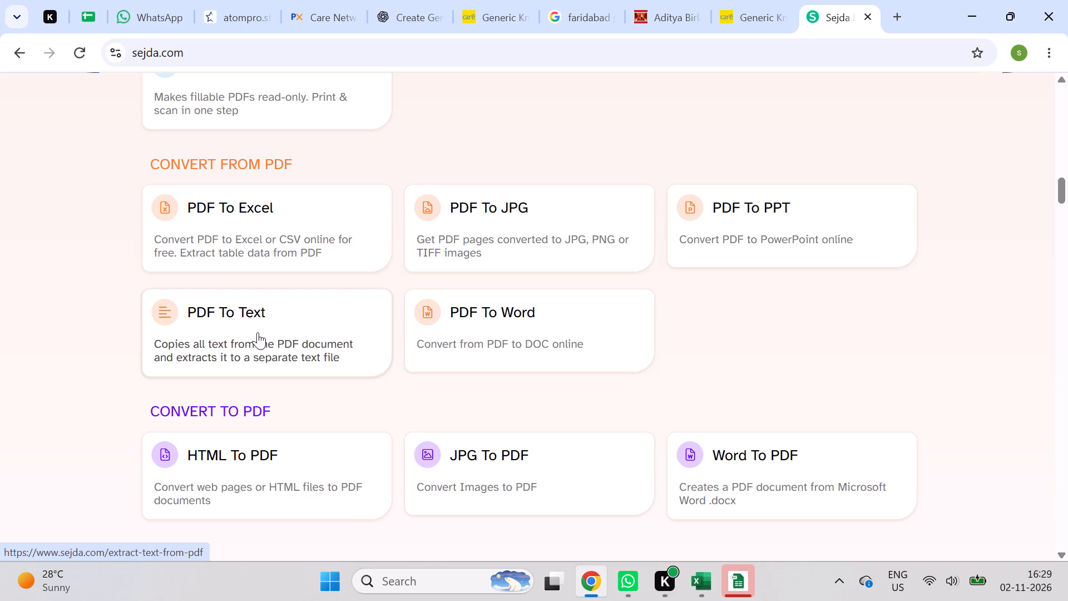
# Open Sejda's PDF To Text tool and bring up the file chooser for uploading a PDF.
pyautogui.click(260, 321)
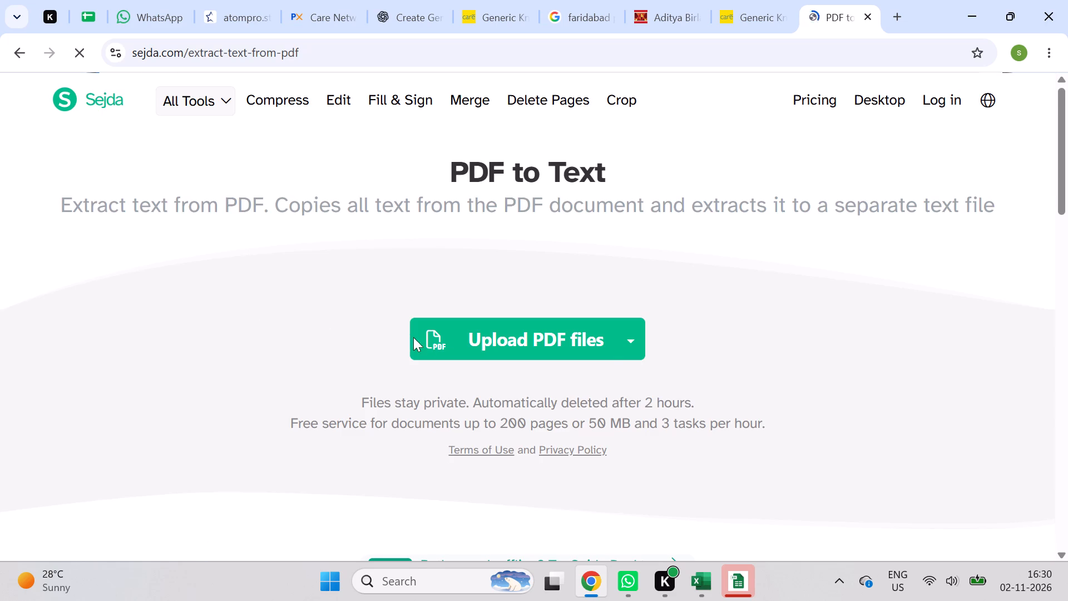
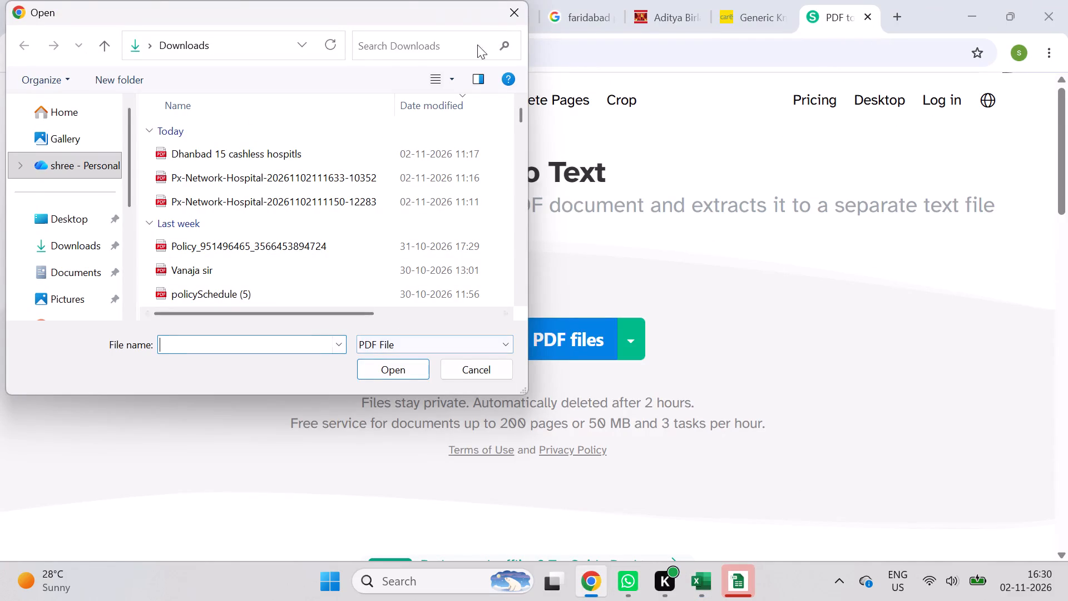
# Reopen the file chooser for uploading a PDF to Sejda's PDF to Text tool.
pyautogui.click(513, 9)
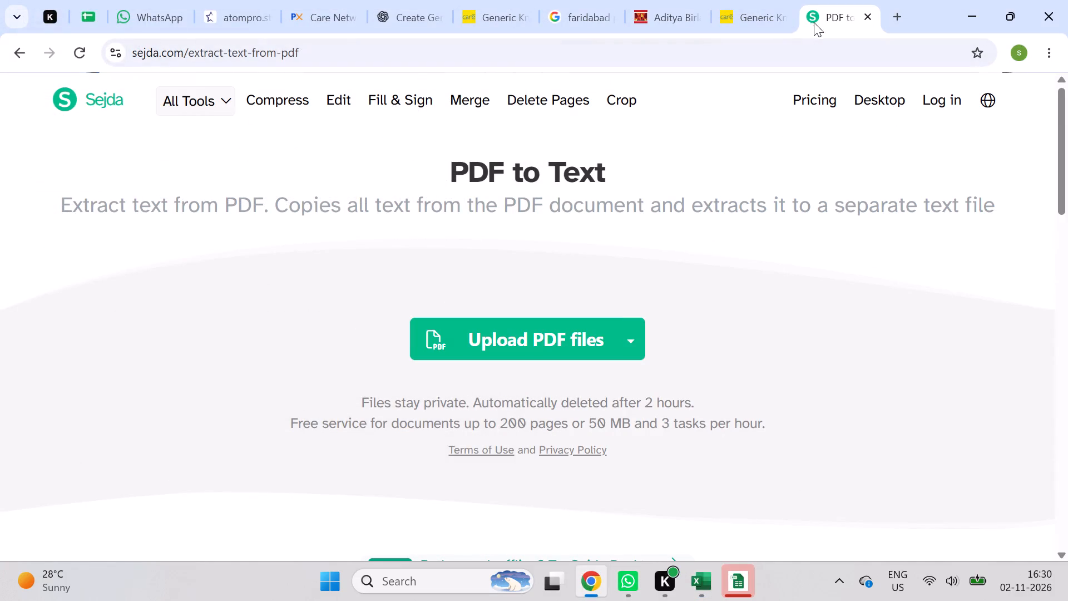
pyautogui.click(509, 331)
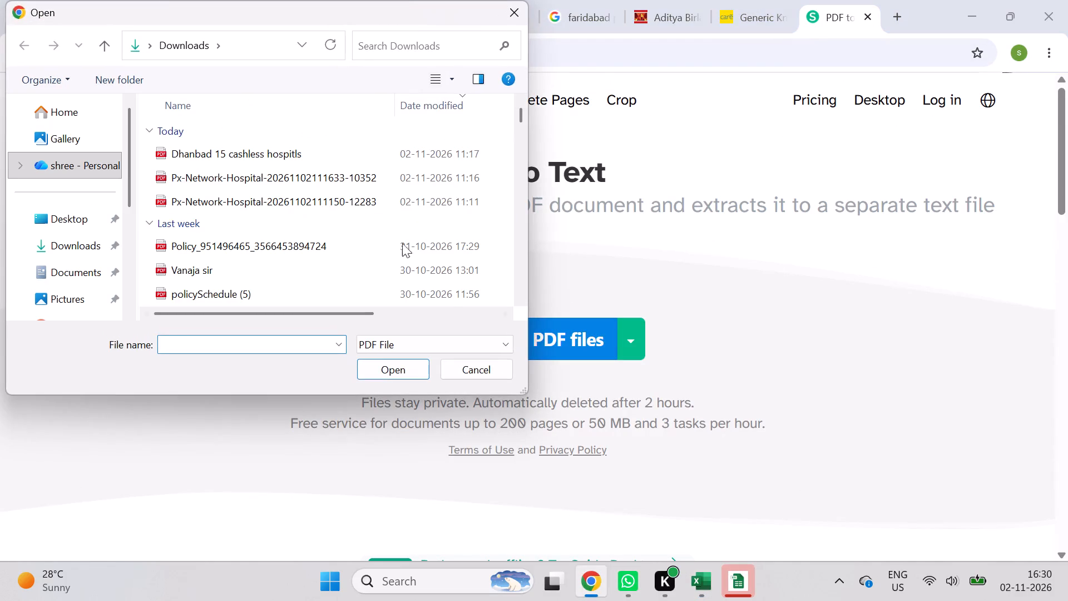
# Look through the Gallery, OneDrive and Documents folders for a file to upload to Sejda's PDF to Text tool.
pyautogui.click(73, 221)
pyautogui.click(86, 136)
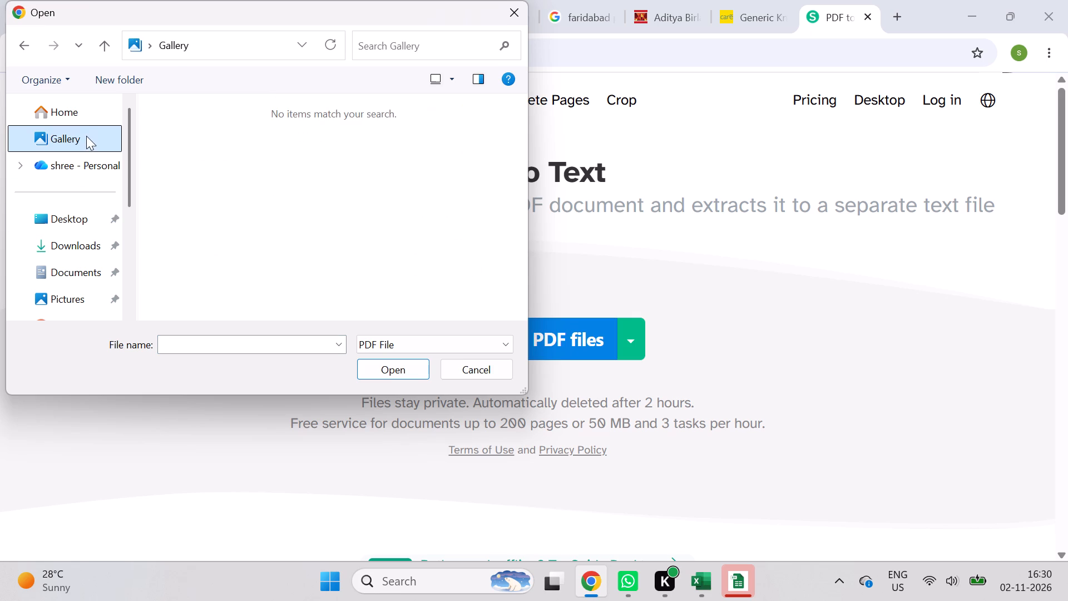
pyautogui.click(85, 116)
pyautogui.click(80, 172)
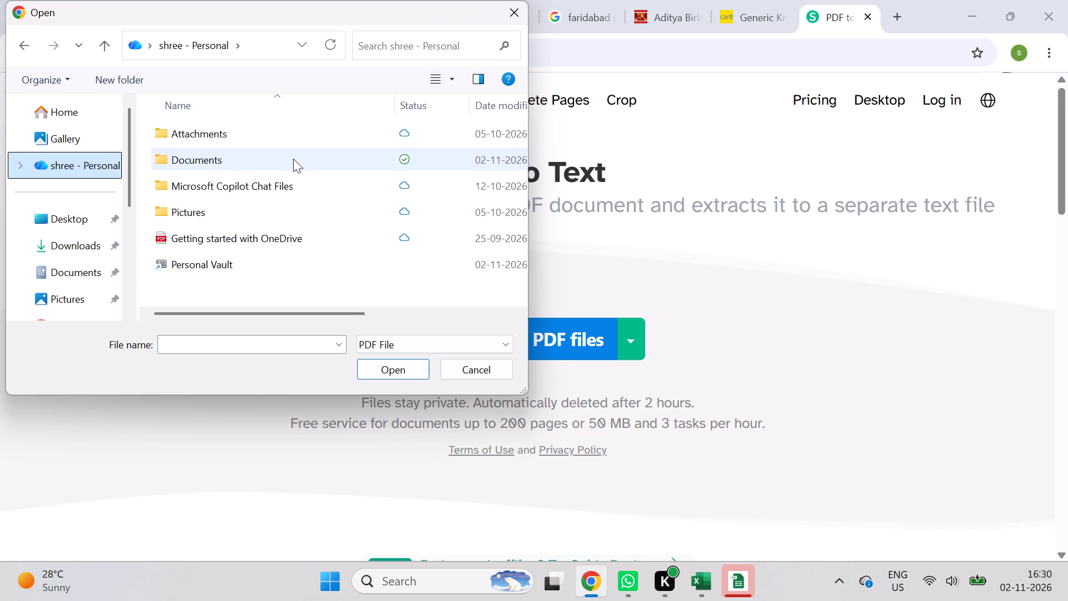
pyautogui.click(298, 157)
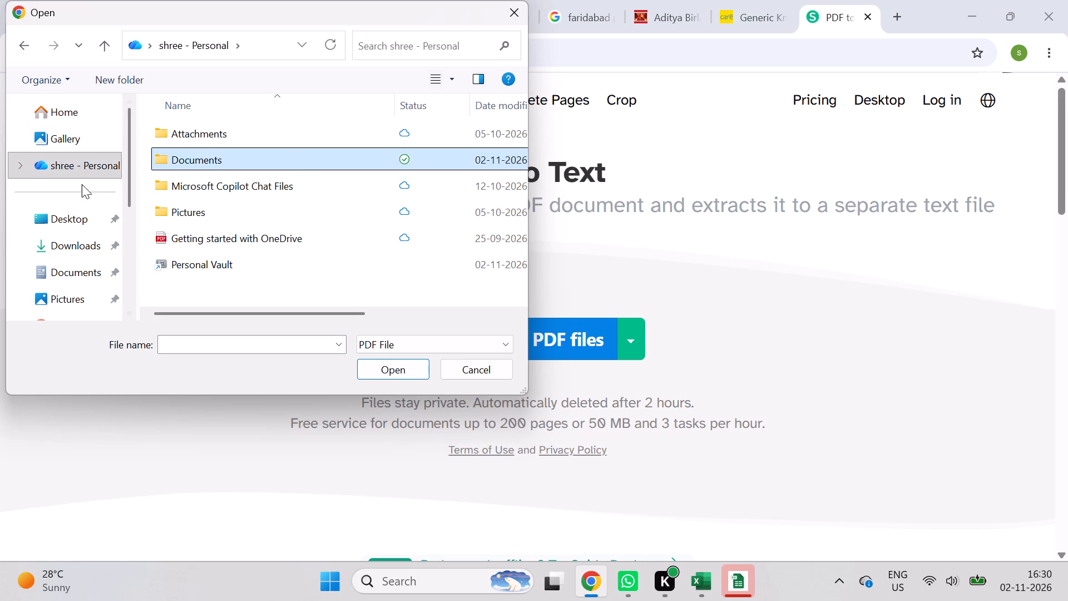
pyautogui.click(66, 254)
pyautogui.click(66, 271)
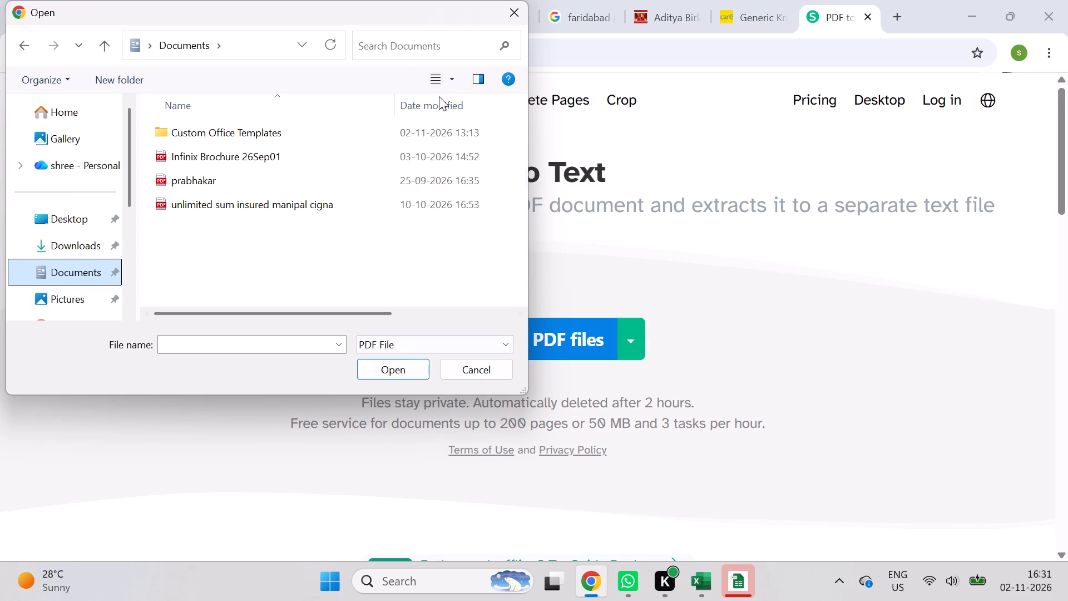
pyautogui.click(510, 17)
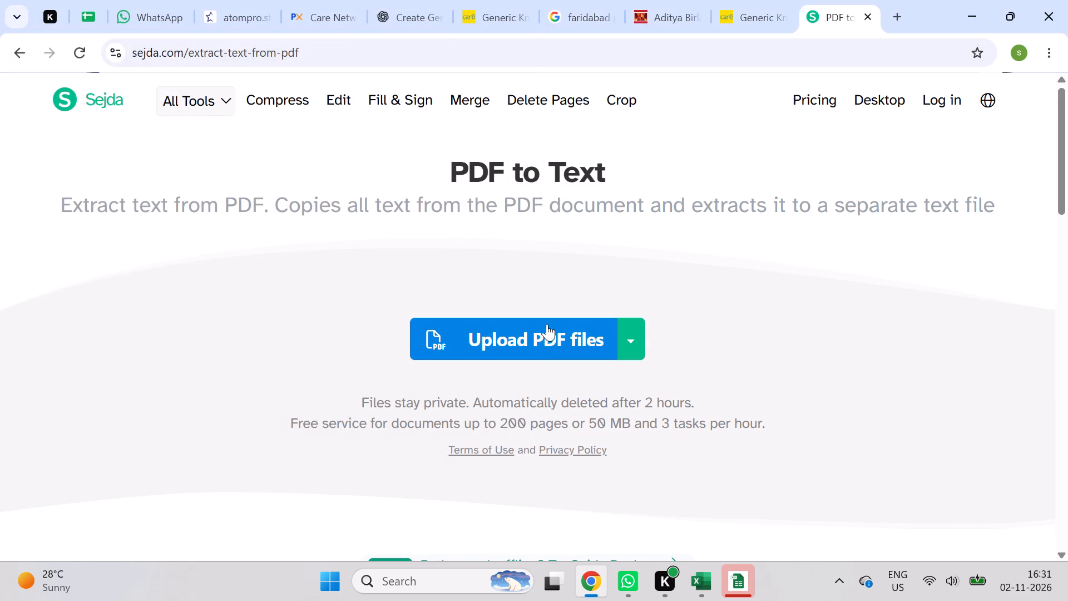
# Look through the full tools list at the end of Sejda's page and open PDF to Text.
pyautogui.scroll(-4, 543, 353)
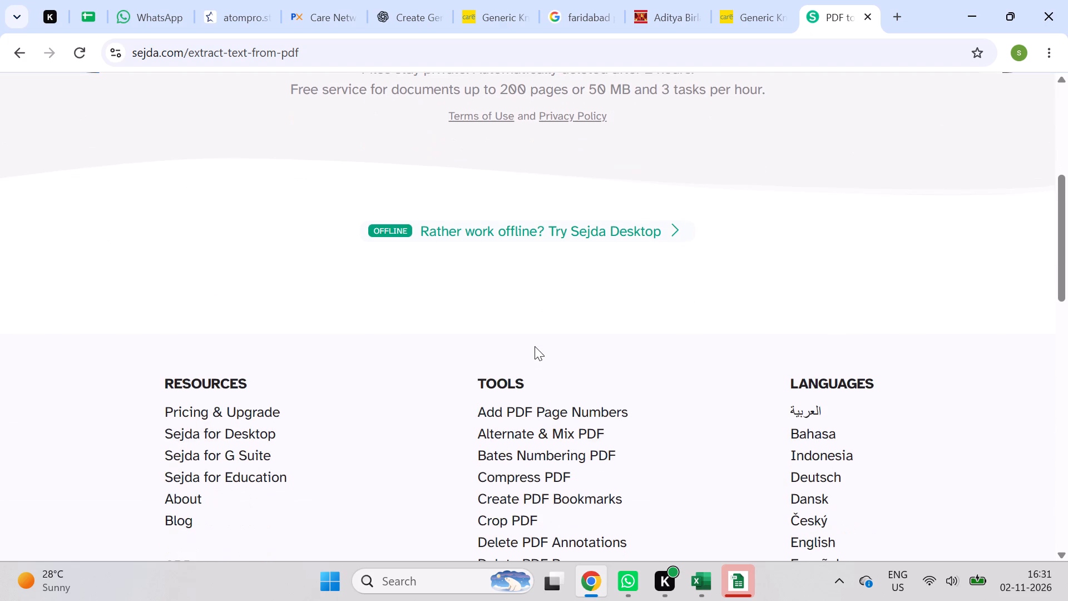
pyautogui.scroll(-3, 535, 344)
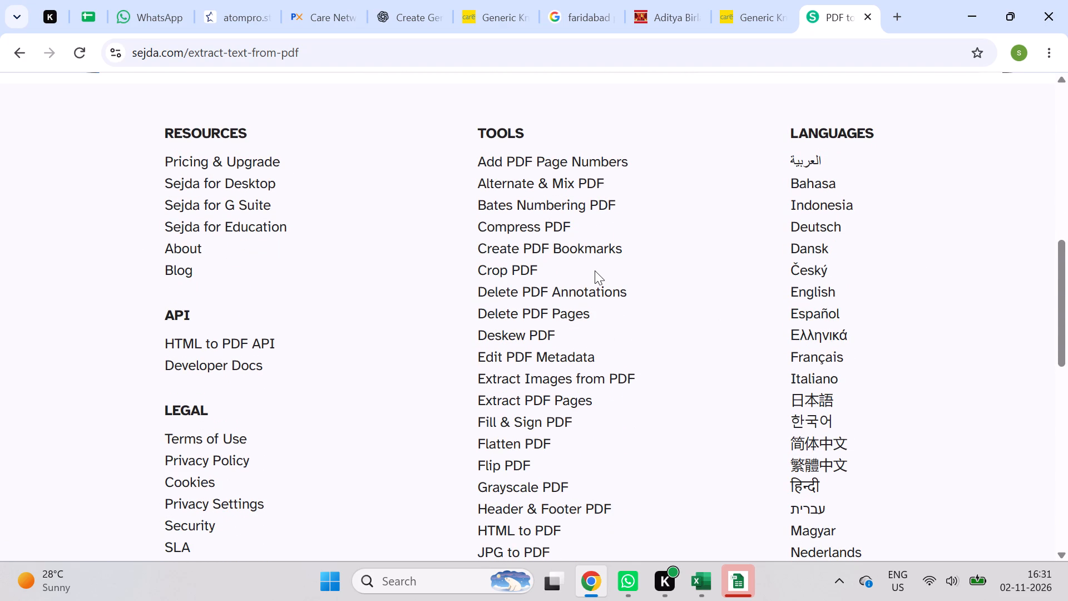
pyautogui.scroll(-1, 595, 279)
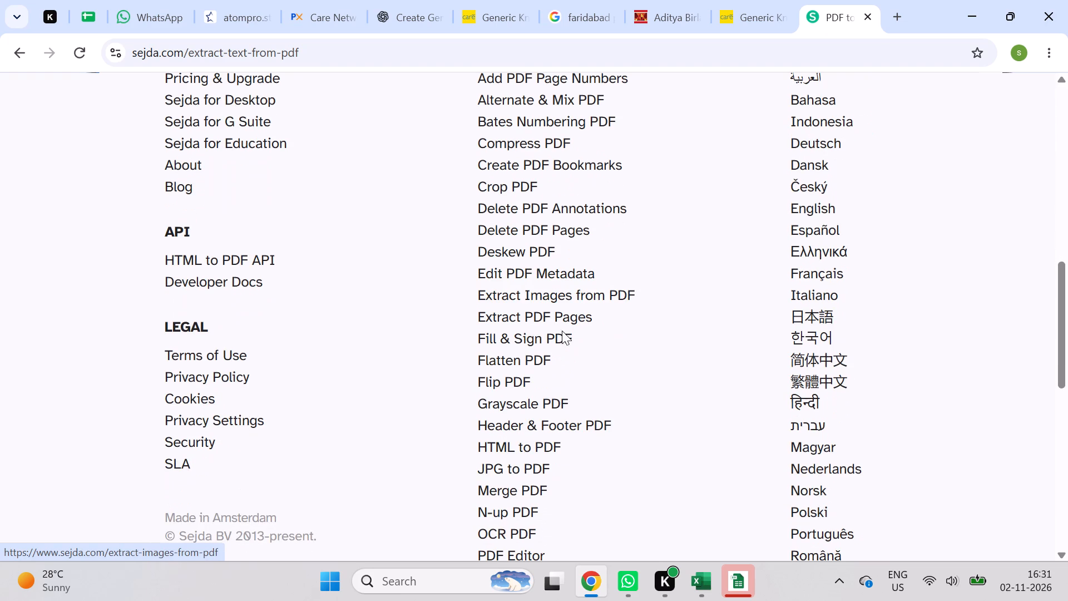
pyautogui.scroll(-5, 572, 368)
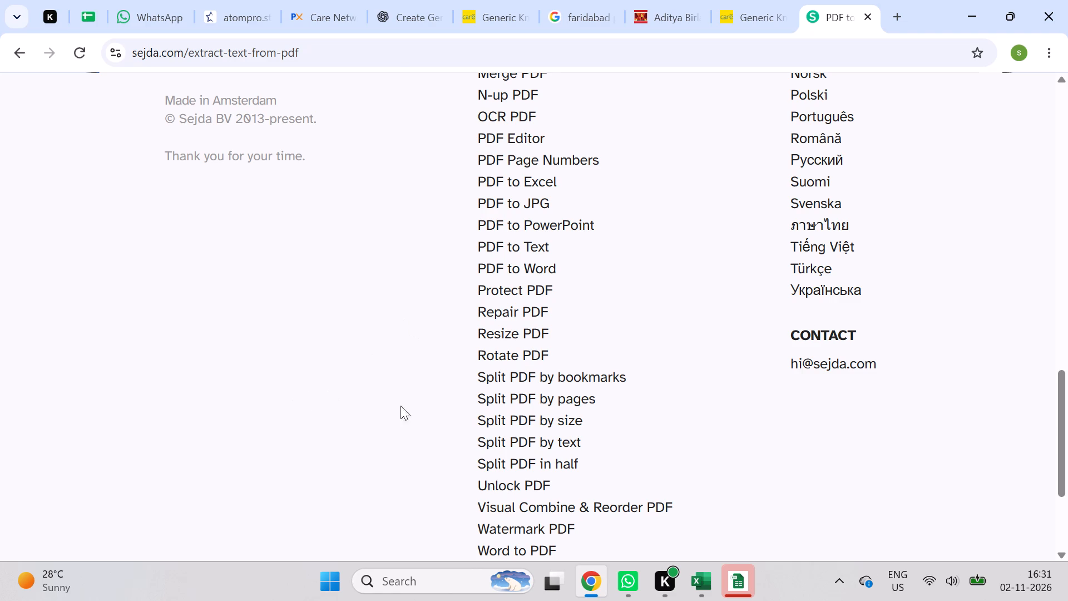
pyautogui.scroll(-2, 501, 383)
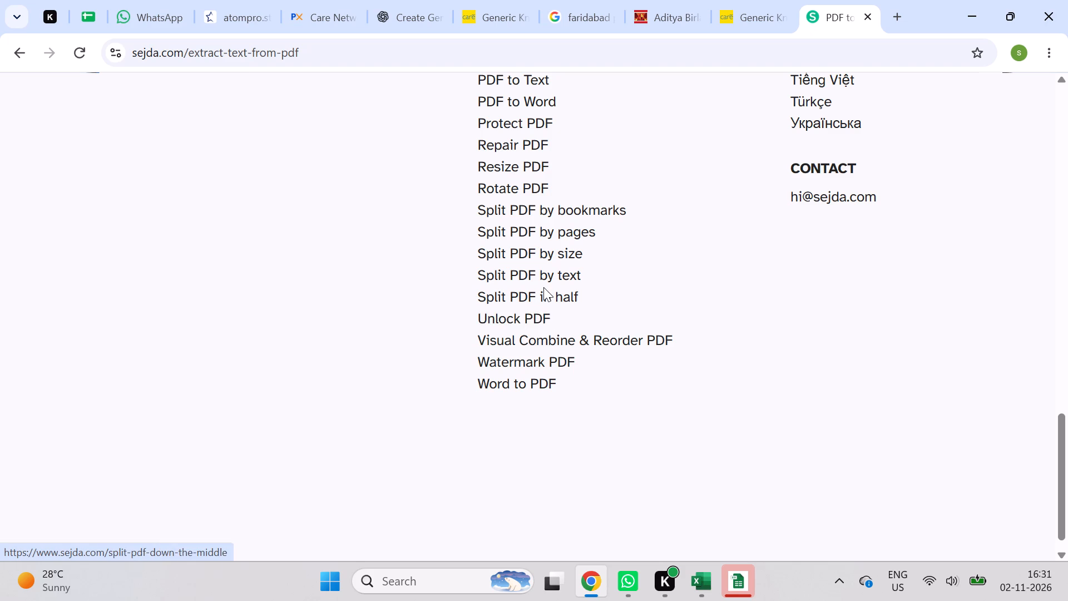
pyautogui.scroll(2, 543, 287)
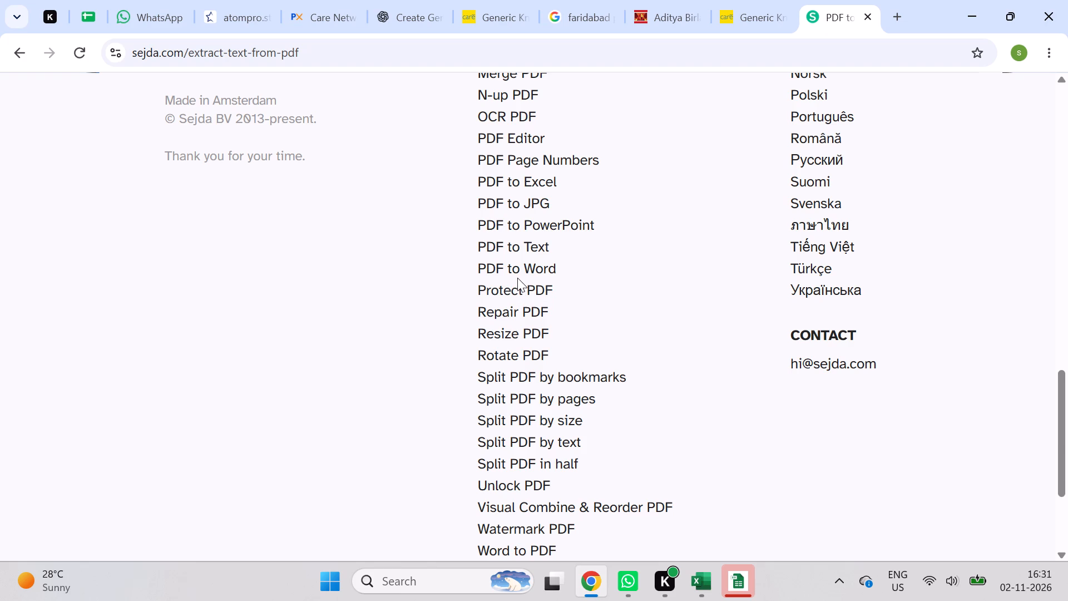
pyautogui.click(495, 246)
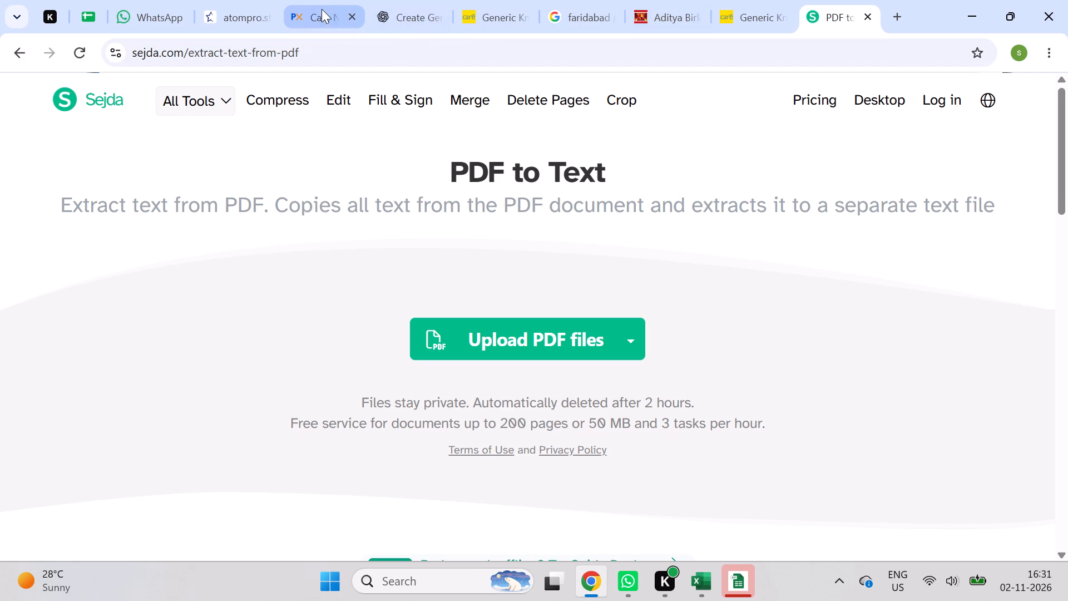
# Open a new browser tab and start looking up a JPG to Excel converter.
pyautogui.click(892, 21)
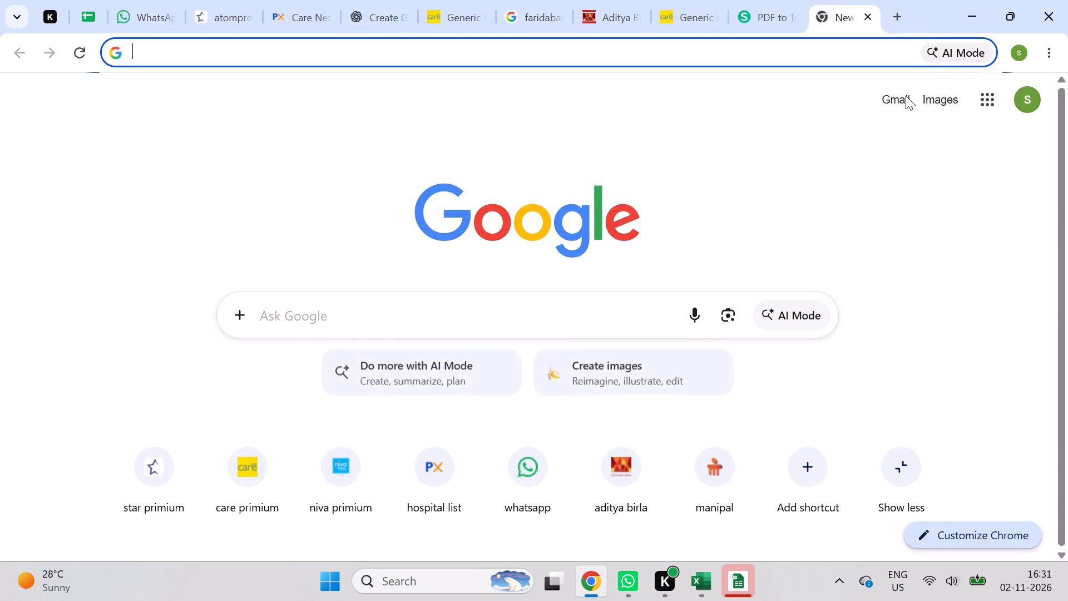
pyautogui.press('j')
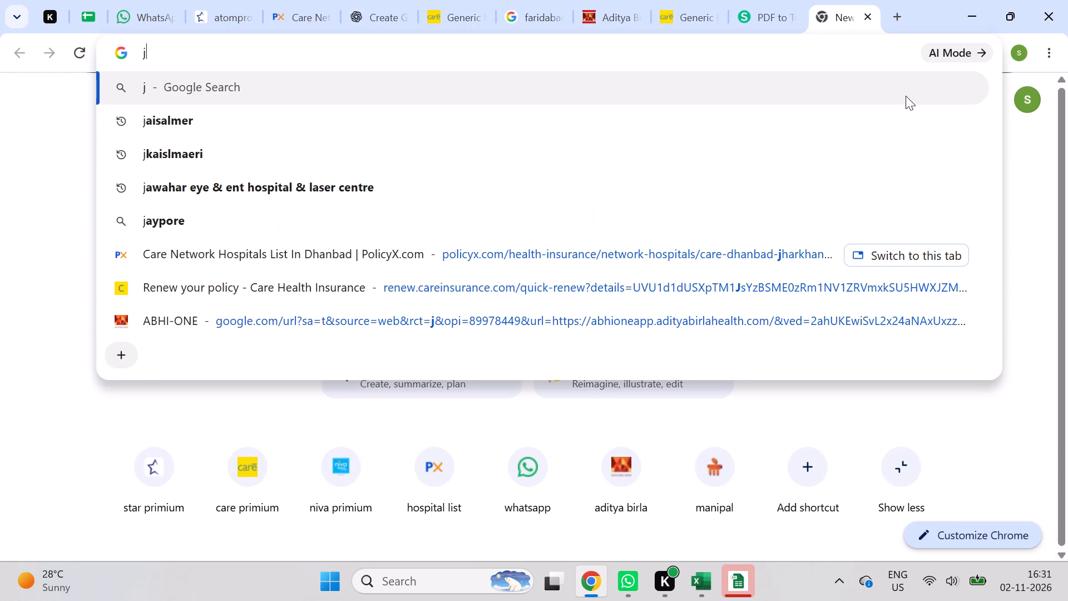
# Search Google for "jpg to excel" and open the jpgtotext.com JPG to Excel converter.
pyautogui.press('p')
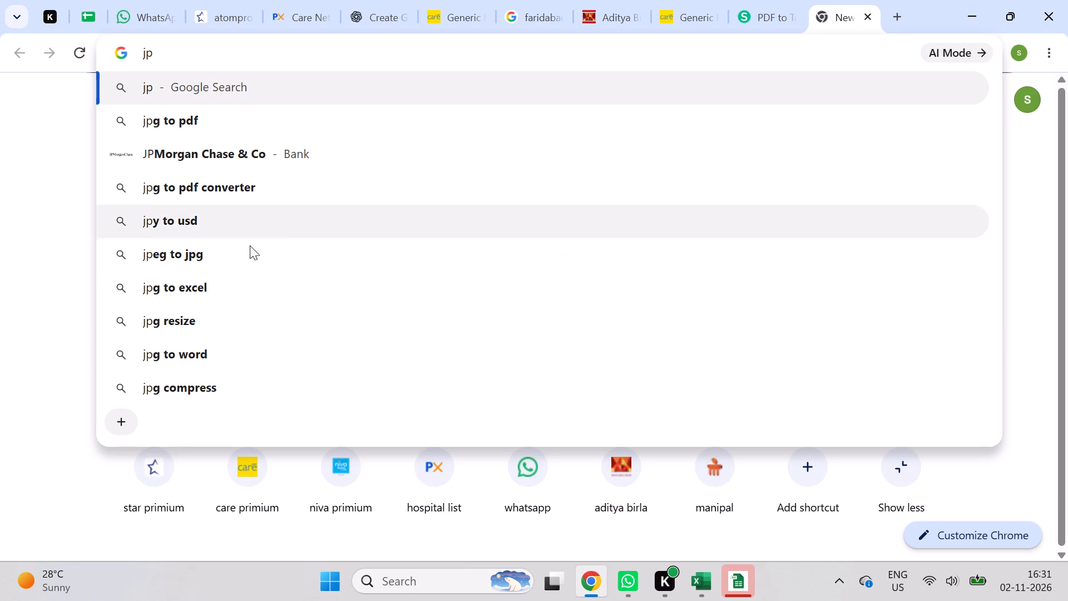
pyautogui.click(206, 292)
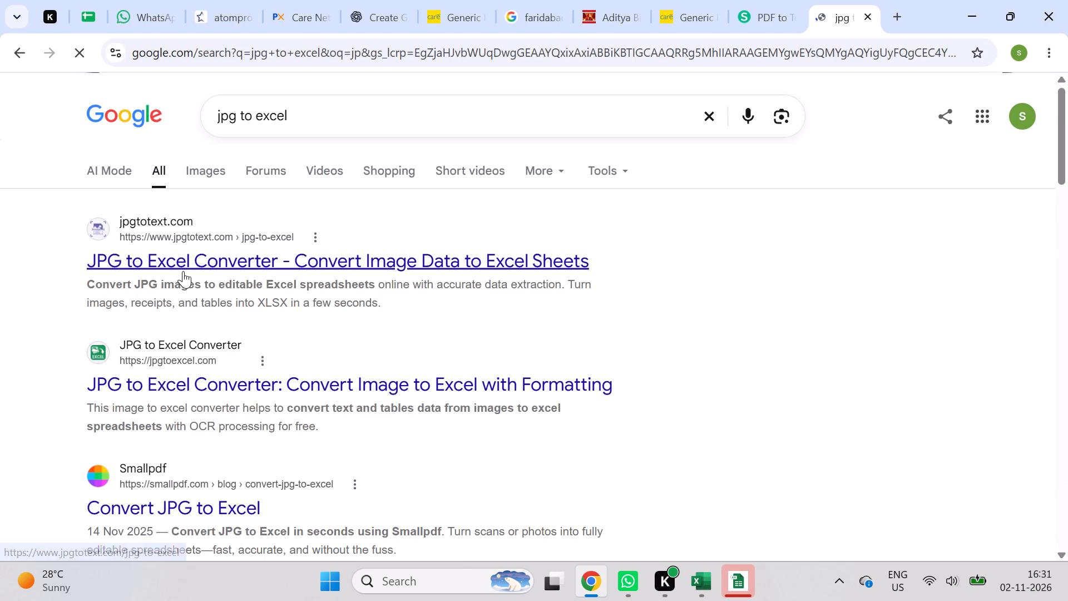
pyautogui.click(179, 269)
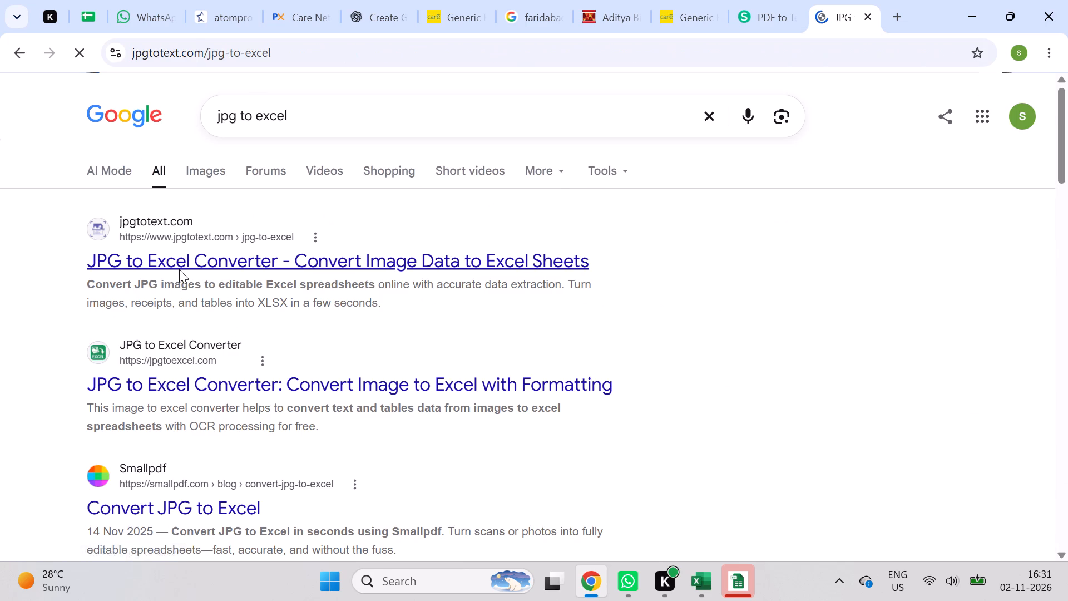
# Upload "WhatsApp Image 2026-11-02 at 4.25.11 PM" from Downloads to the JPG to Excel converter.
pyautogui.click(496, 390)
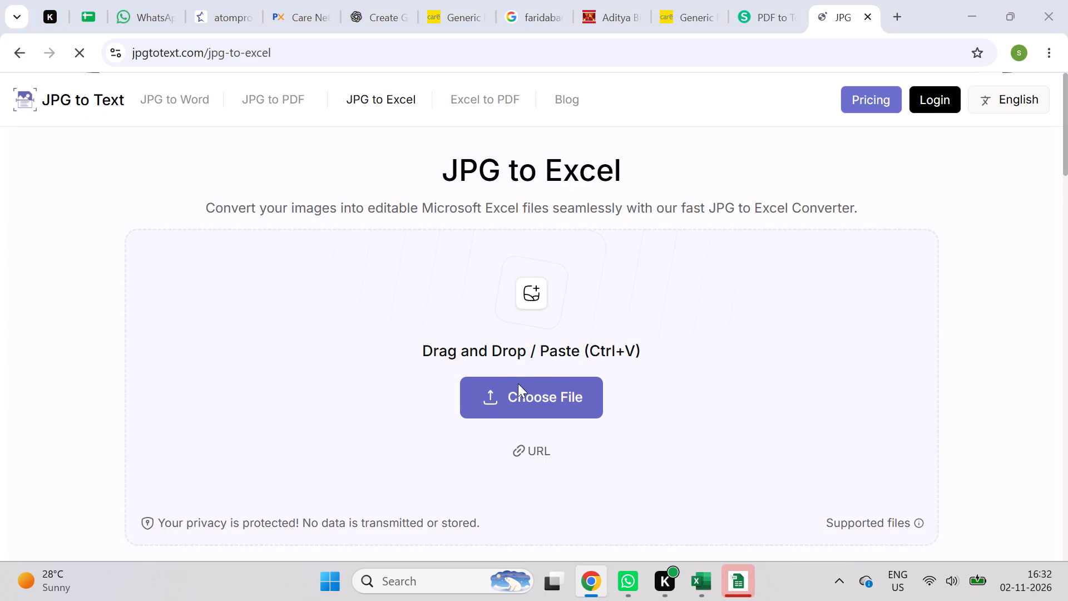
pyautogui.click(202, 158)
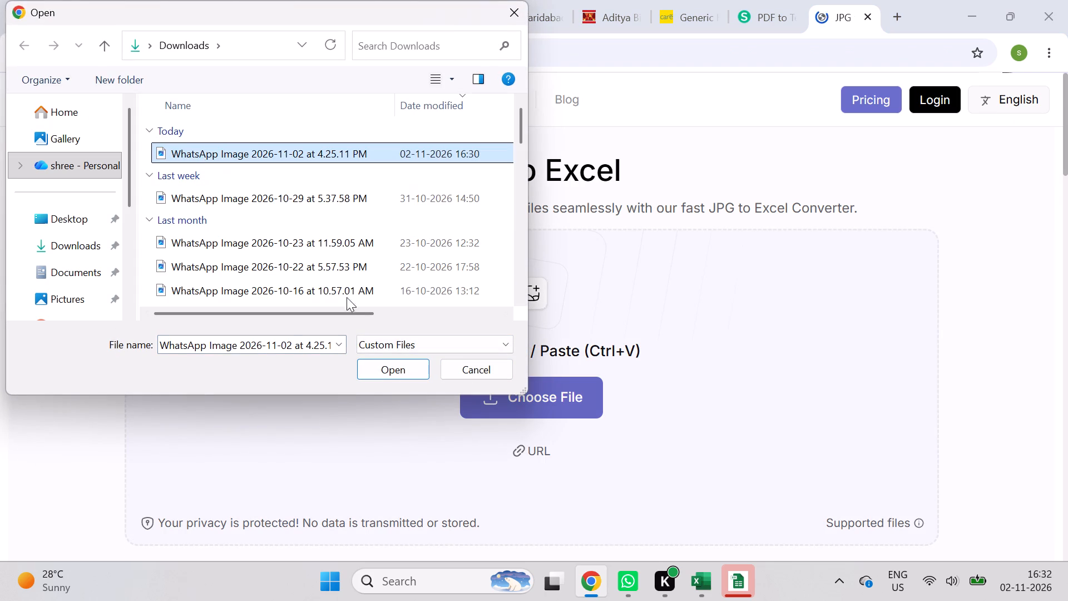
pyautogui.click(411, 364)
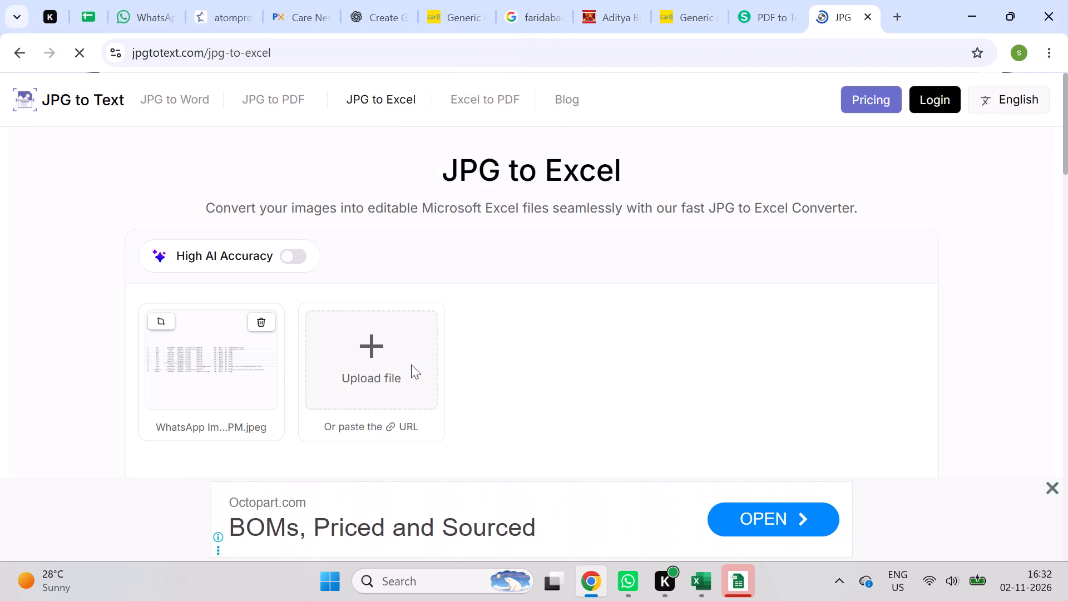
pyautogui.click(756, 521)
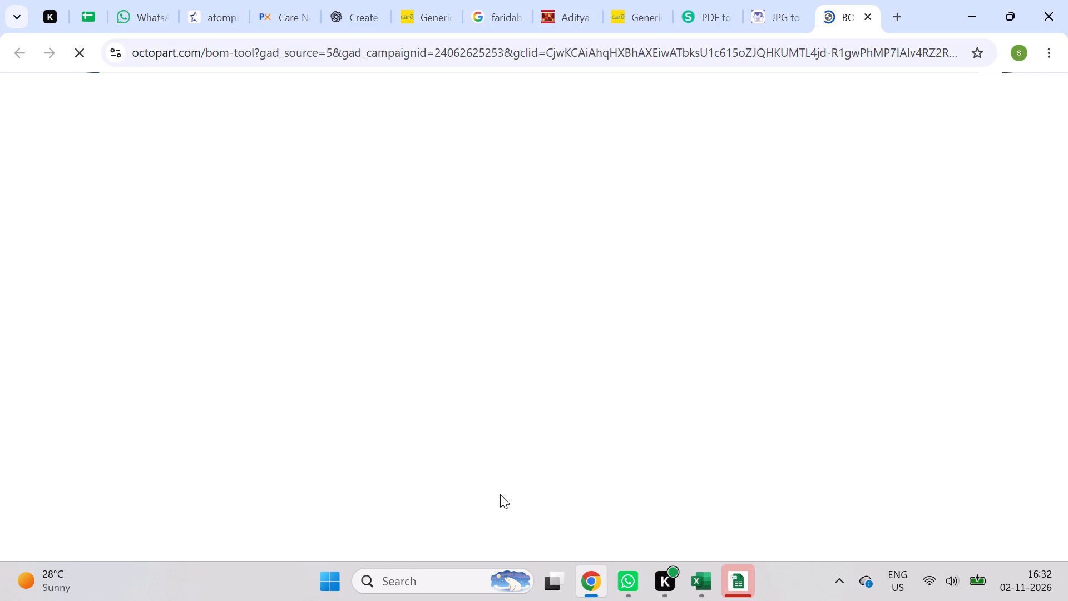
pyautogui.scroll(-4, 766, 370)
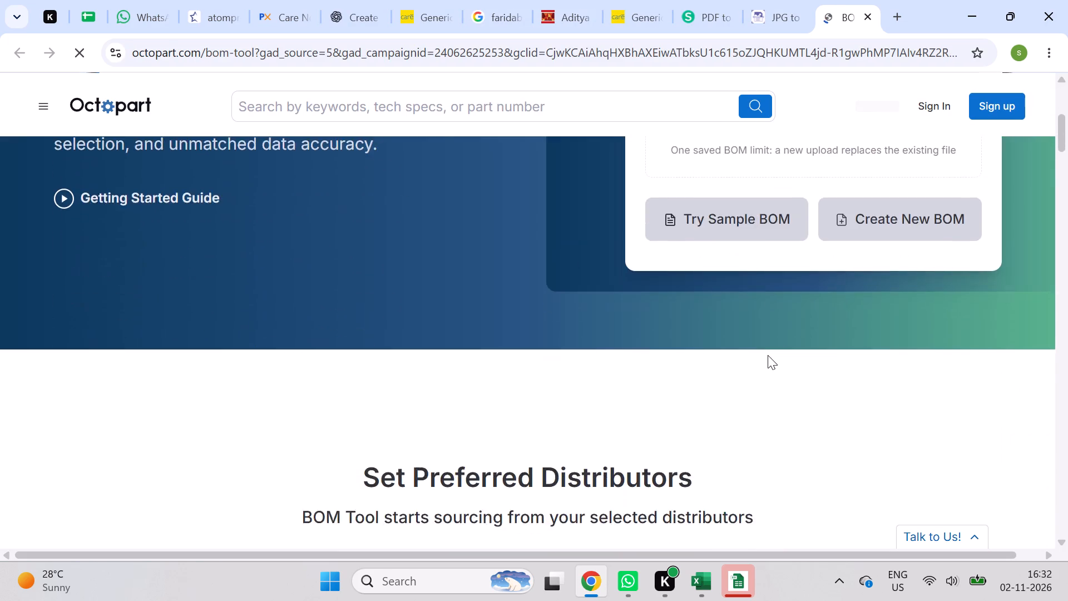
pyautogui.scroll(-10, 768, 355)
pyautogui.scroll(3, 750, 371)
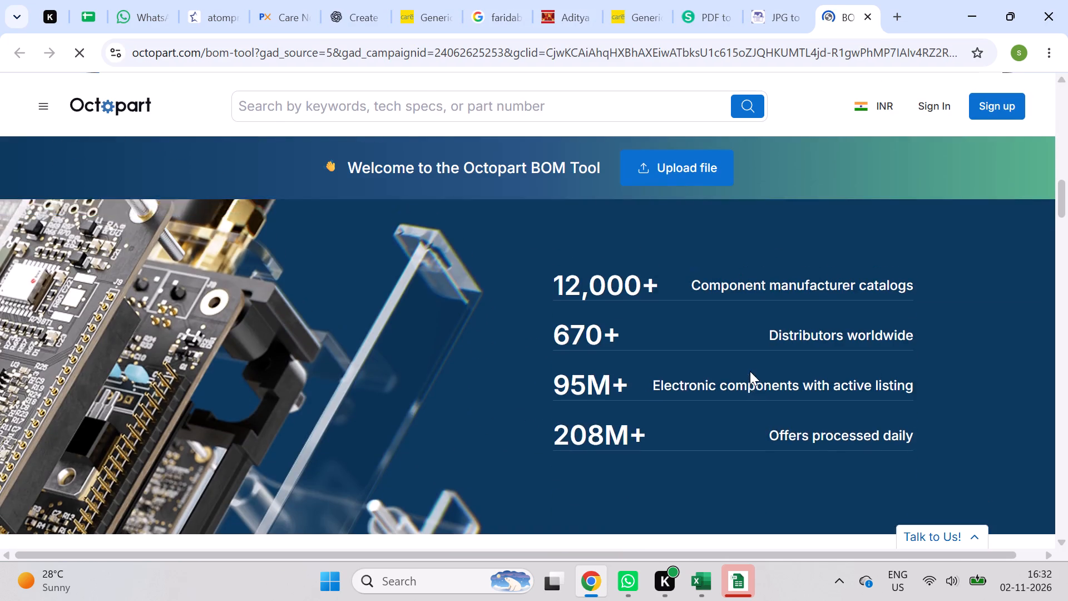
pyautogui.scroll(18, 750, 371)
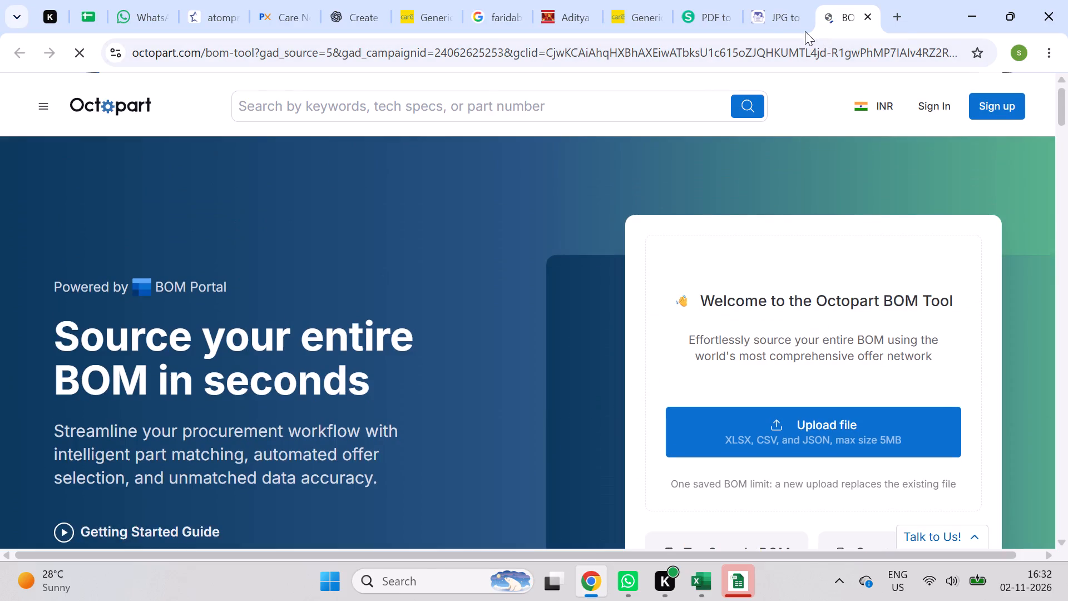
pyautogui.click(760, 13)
# Examine the uploaded WhatsApp picture in the JPG to Excel converter's enlarged preview.
pyautogui.click(226, 357)
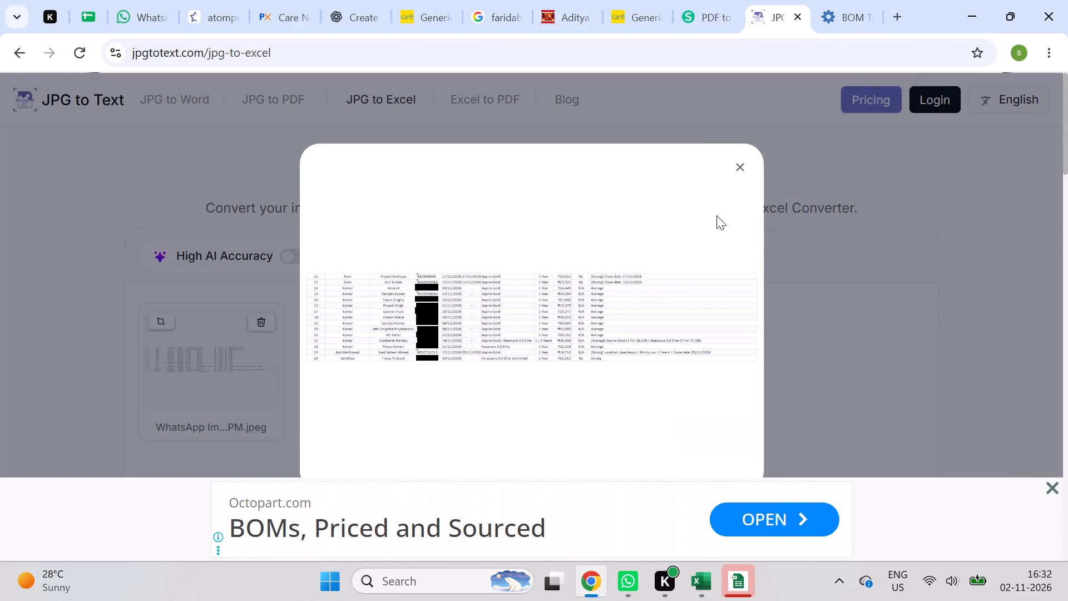
pyautogui.click(495, 387)
pyautogui.click(194, 309)
pyautogui.click(156, 319)
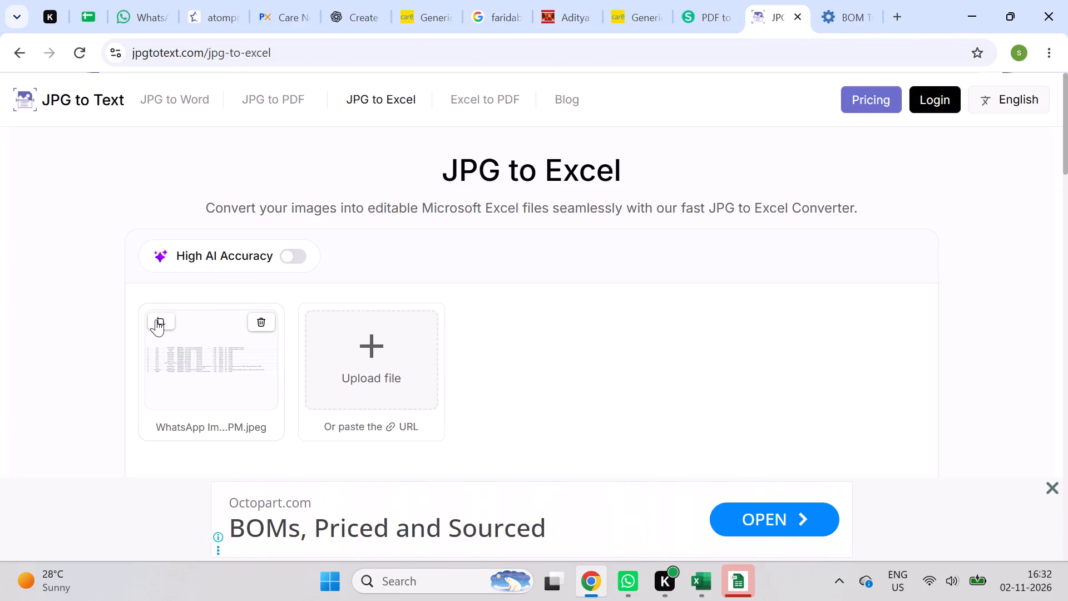
pyautogui.moveTo(439, 283); pyautogui.dragTo(231, 243)
pyautogui.click(195, 364)
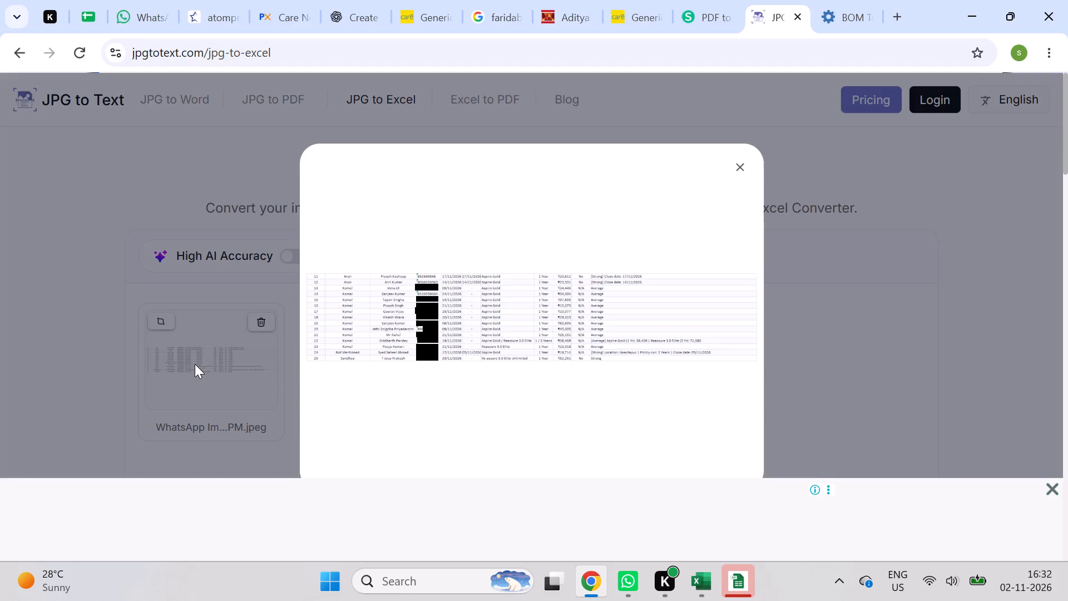
pyautogui.scroll(-2, 630, 381)
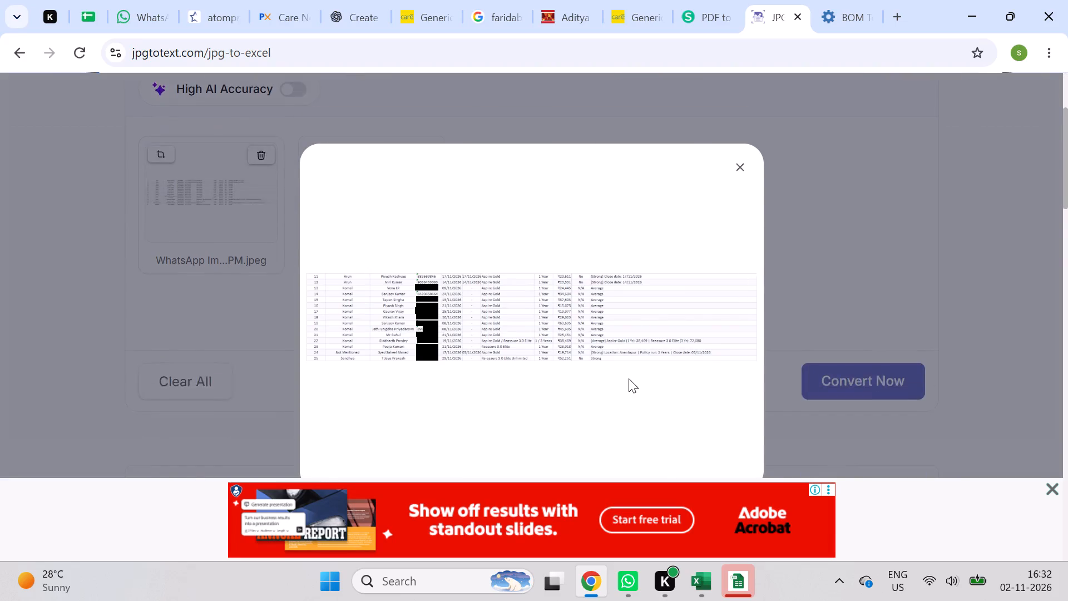
pyautogui.scroll(-3, 627, 376)
pyautogui.click(917, 365)
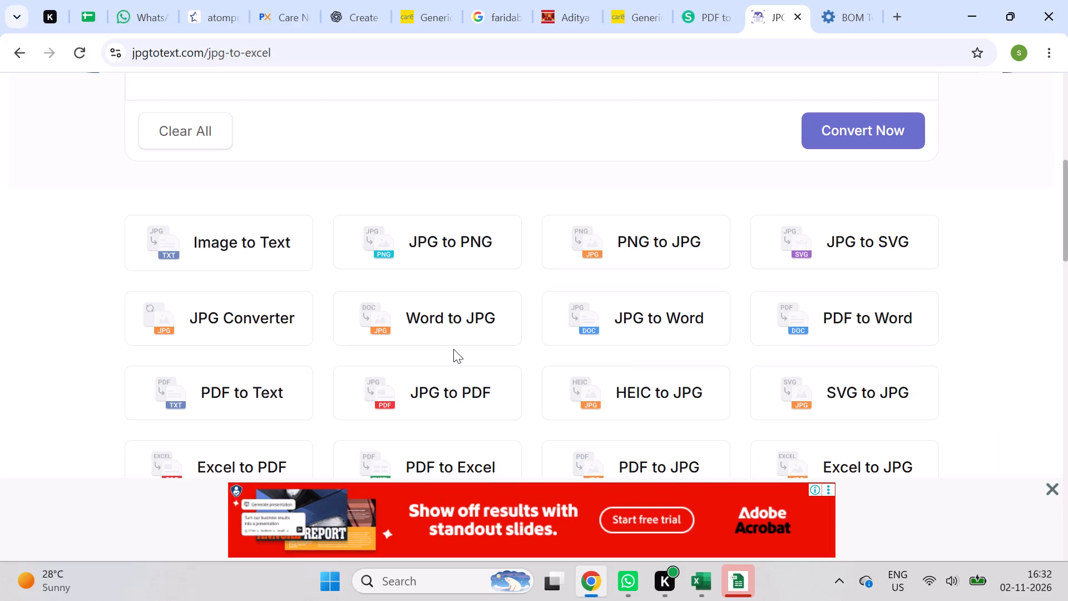
# Open the site's Image to Text converter and upload "WhatsApp Image 2026-11-02 at 4.25.11 PM" from Downloads.
pyautogui.scroll(1, 442, 341)
pyautogui.click(224, 256)
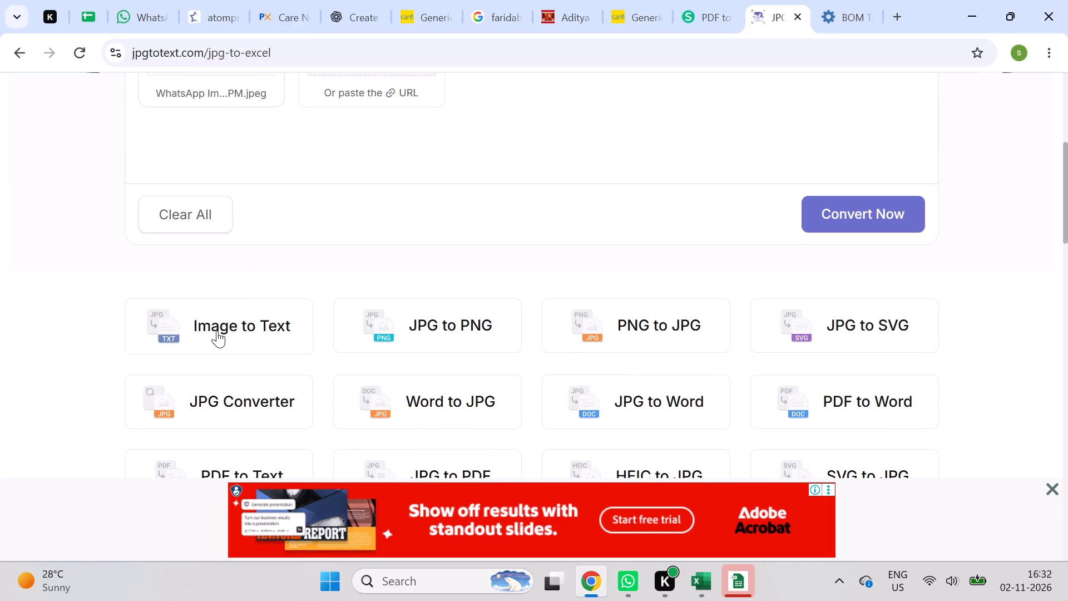
pyautogui.click(217, 331)
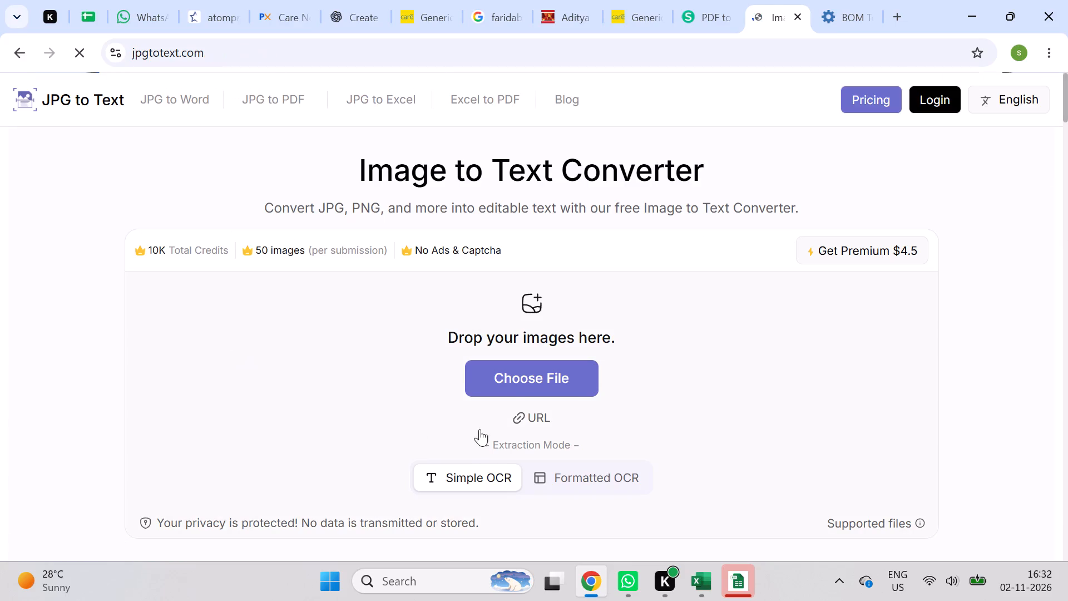
pyautogui.click(506, 376)
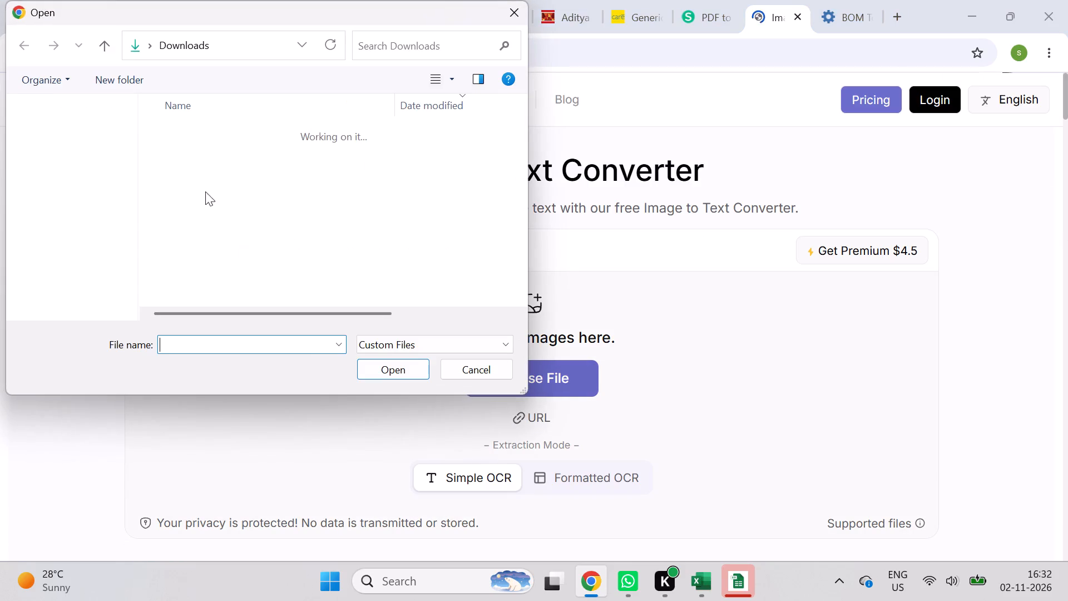
pyautogui.click(212, 159)
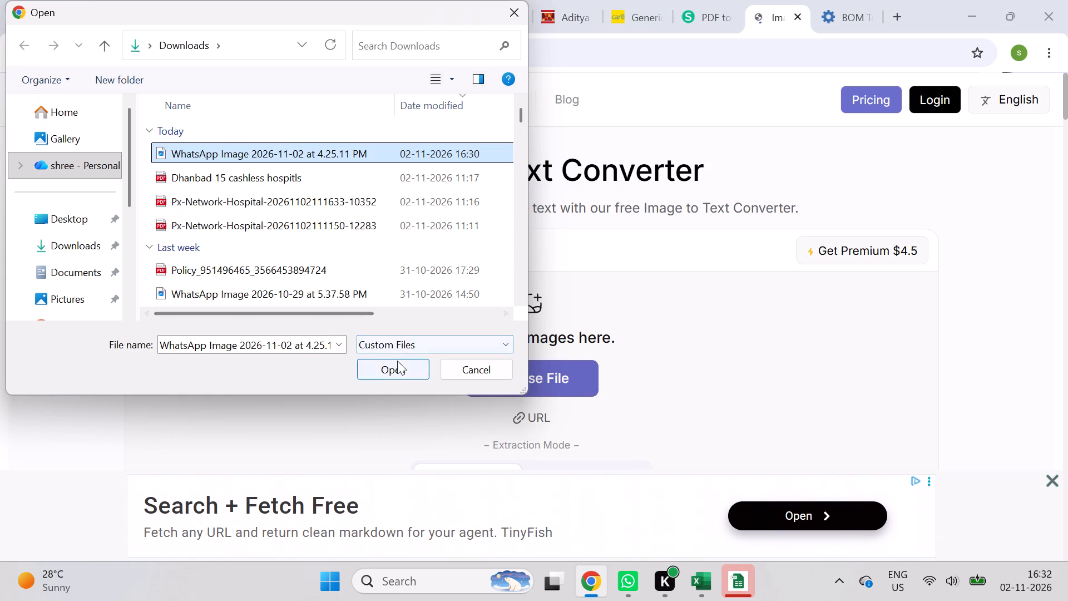
pyautogui.click(397, 361)
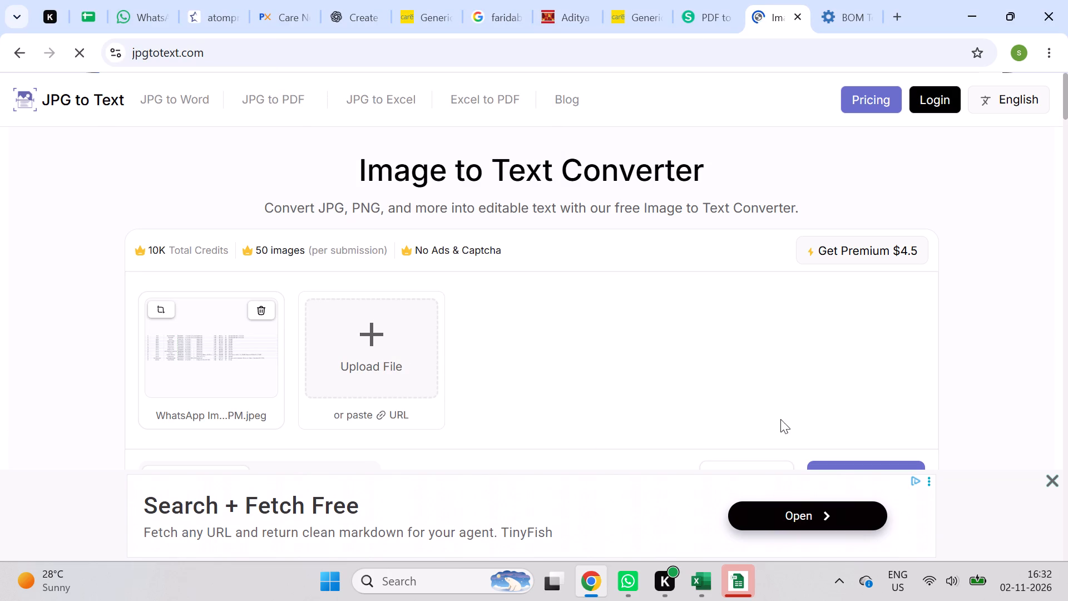
# Extract the uploaded picture's text with Simple OCR and copy the extracted text.
pyautogui.scroll(-3, 724, 385)
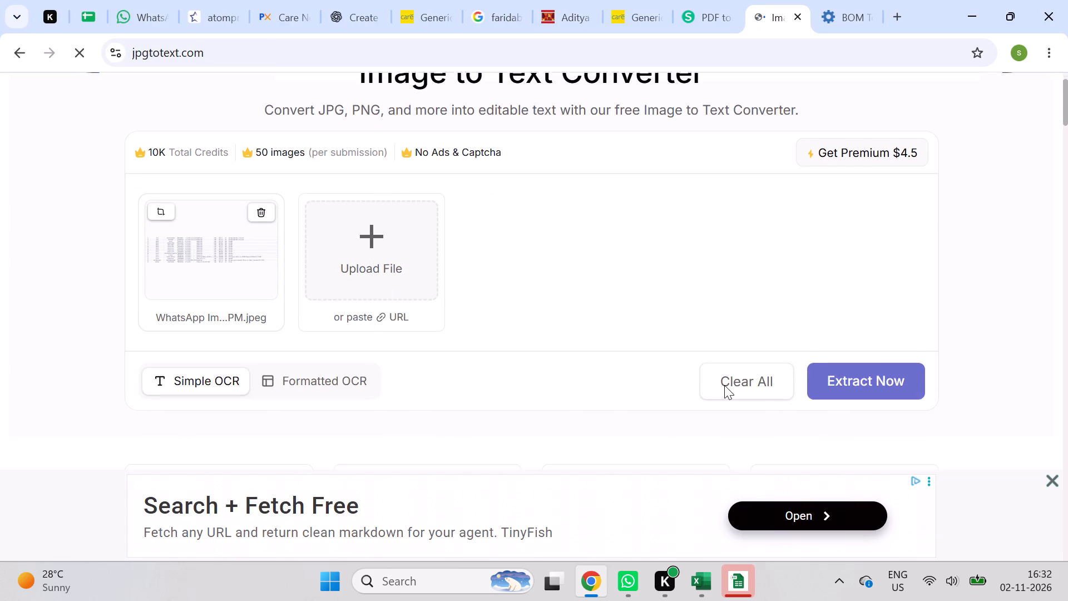
pyautogui.click(853, 235)
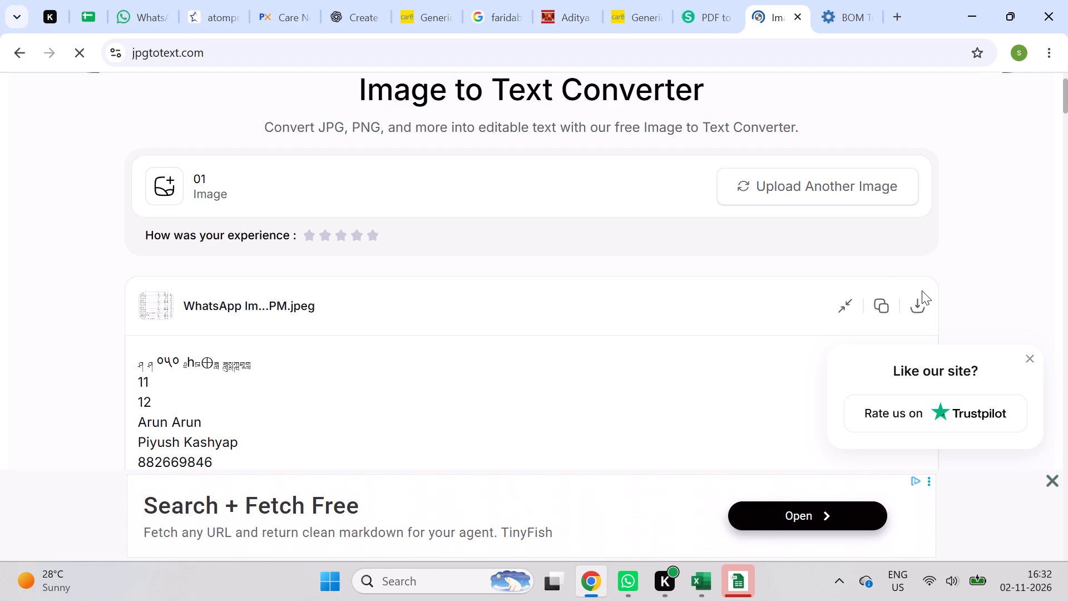
pyautogui.click(908, 299)
pyautogui.click(878, 300)
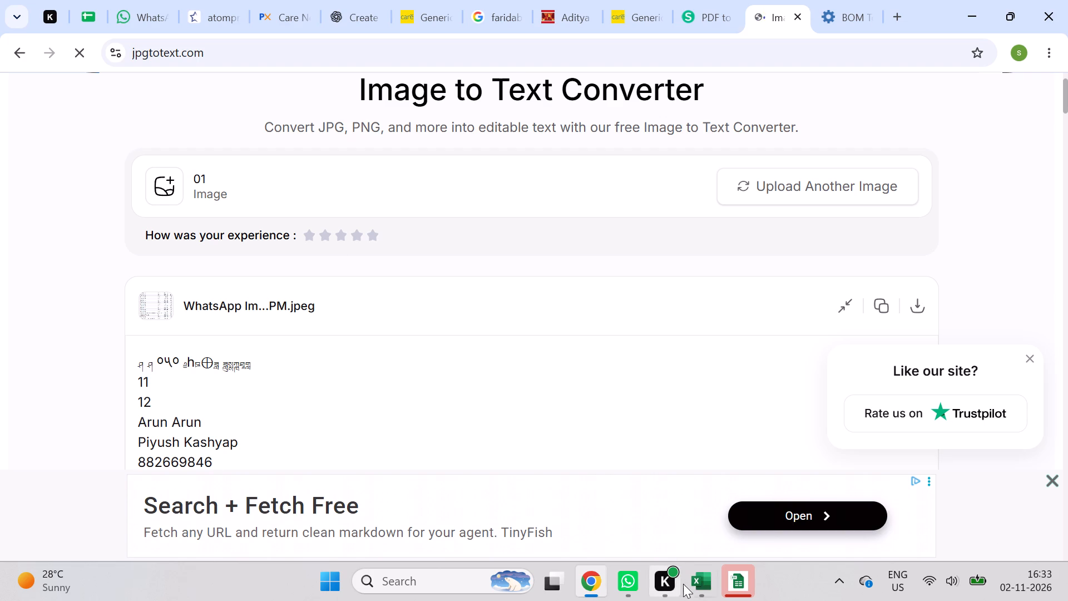
# Switch to the Book1 workbook in Excel and try to add a new worksheet after Sheet1.
pyautogui.click(683, 584)
pyautogui.scroll(-3, 727, 405)
pyautogui.click(187, 524)
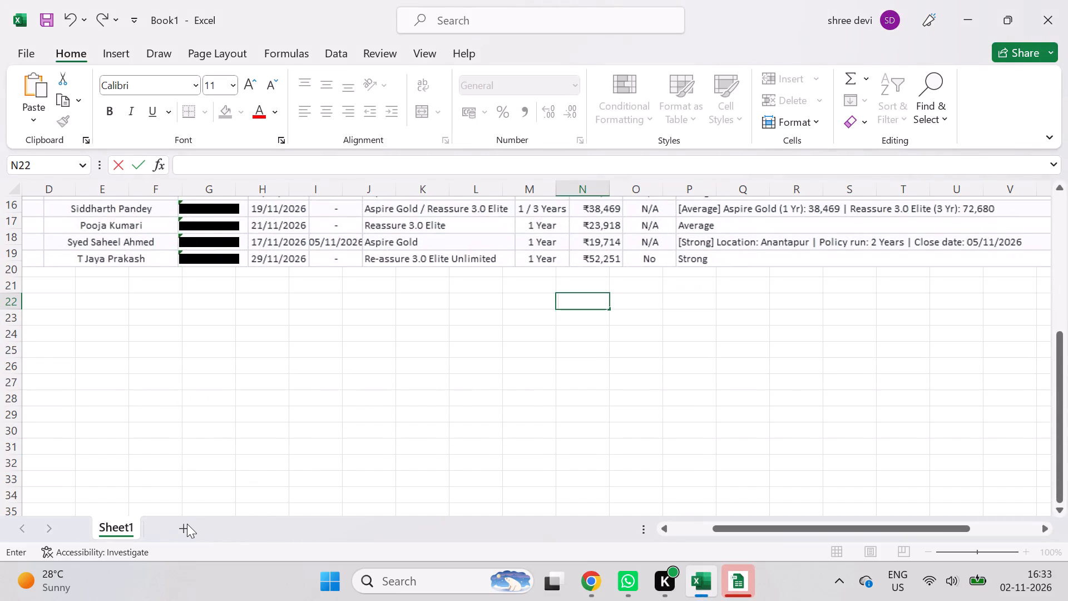
pyautogui.click(175, 527)
pyautogui.tripleClick(189, 528)
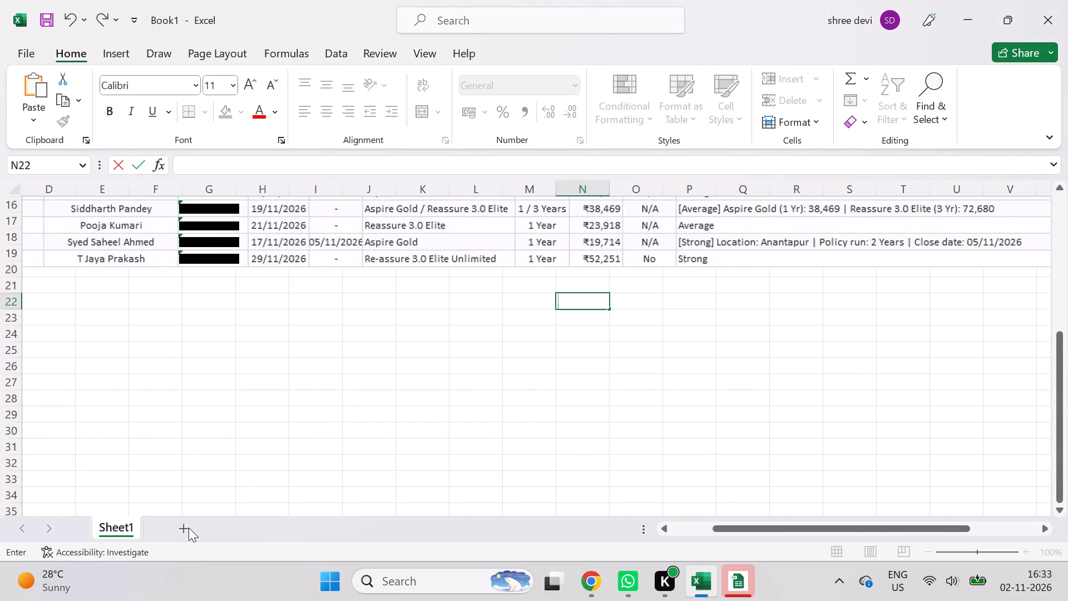
pyautogui.doubleClick(183, 526)
# Paste the extracted text into Sheet1 below the table picture, starting at cell G37.
pyautogui.scroll(-4, 238, 493)
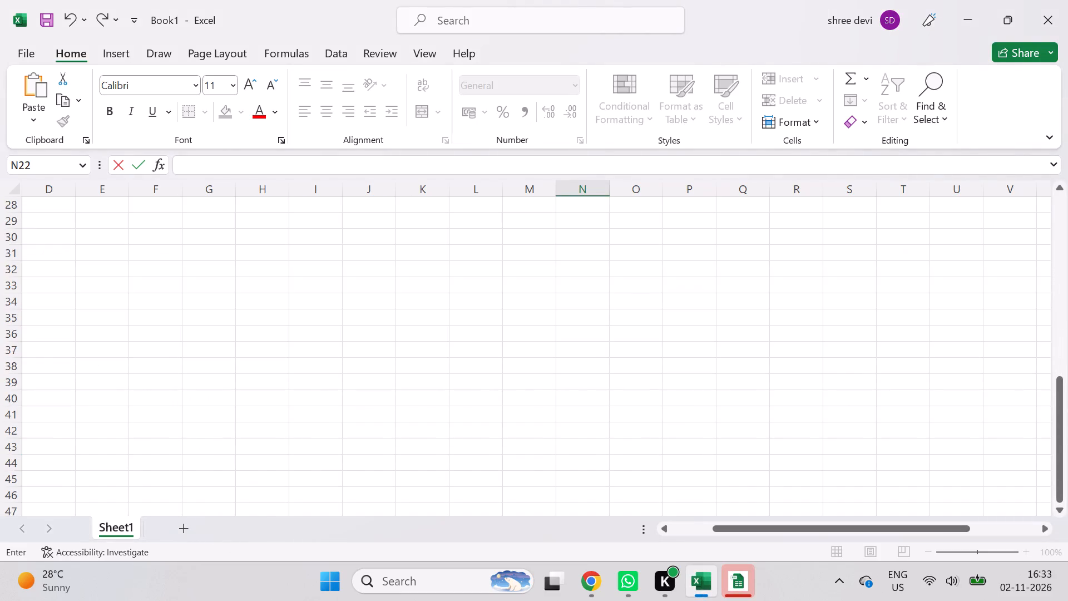
pyautogui.click(219, 357)
pyautogui.hotkey('ctrl', 'v')
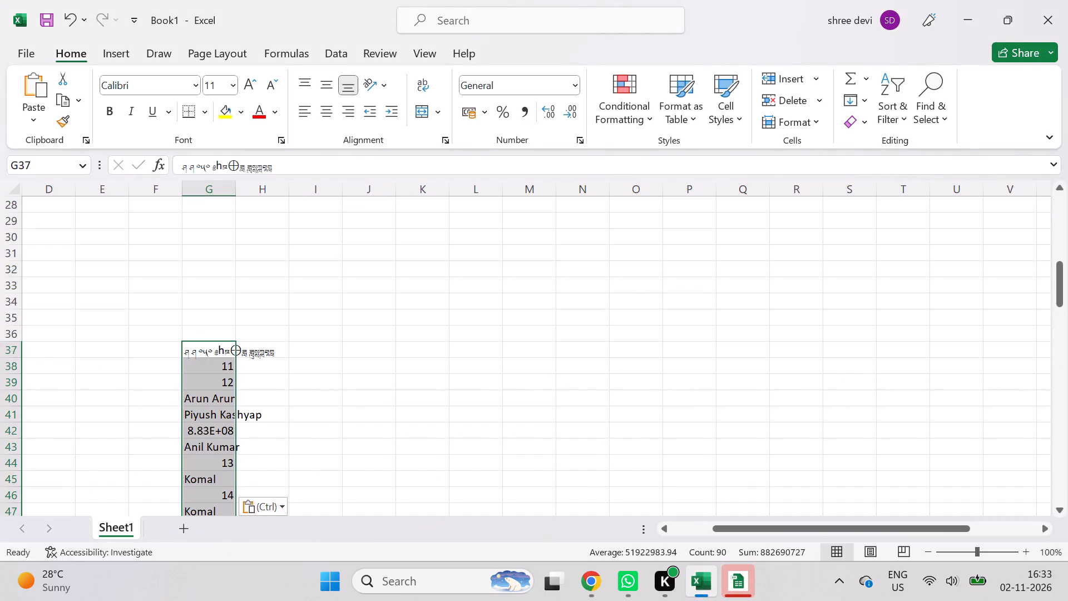
# Move the pasted text block from column G to K38:K127.
pyautogui.moveTo(234, 351); pyautogui.dragTo(424, 362)
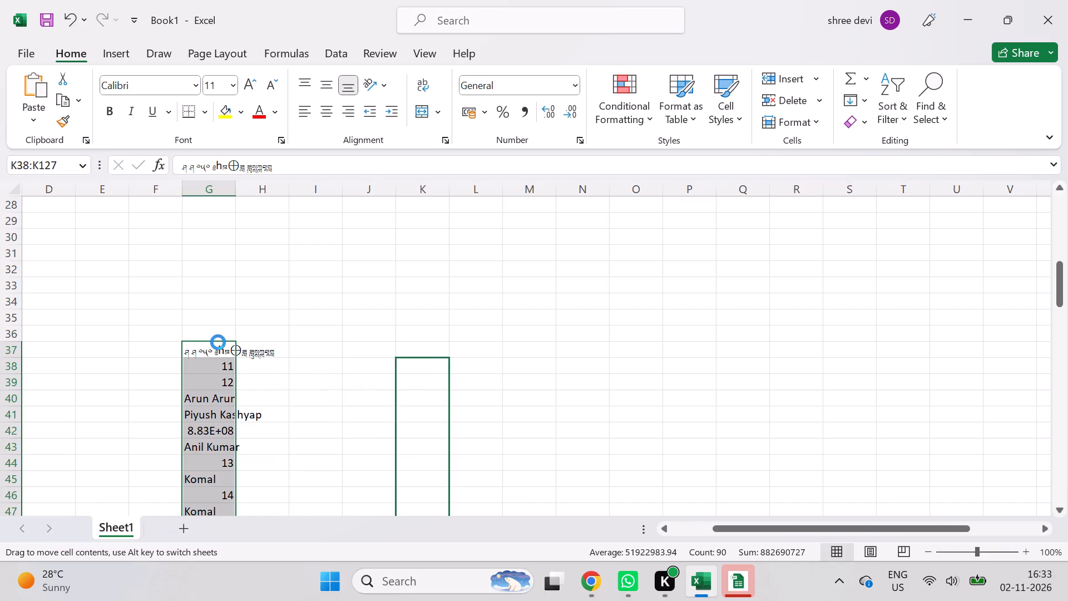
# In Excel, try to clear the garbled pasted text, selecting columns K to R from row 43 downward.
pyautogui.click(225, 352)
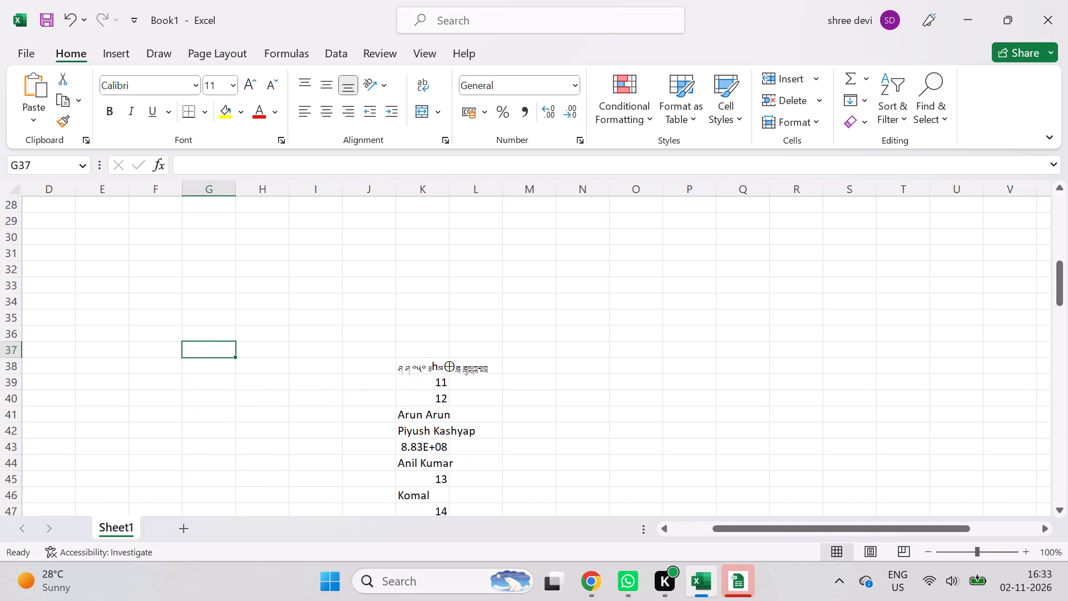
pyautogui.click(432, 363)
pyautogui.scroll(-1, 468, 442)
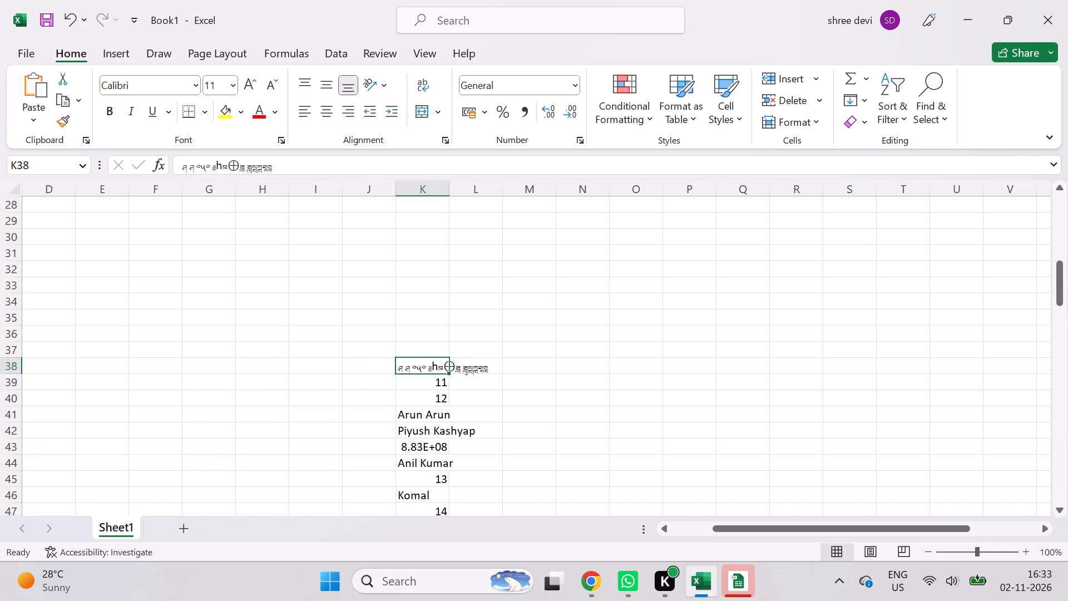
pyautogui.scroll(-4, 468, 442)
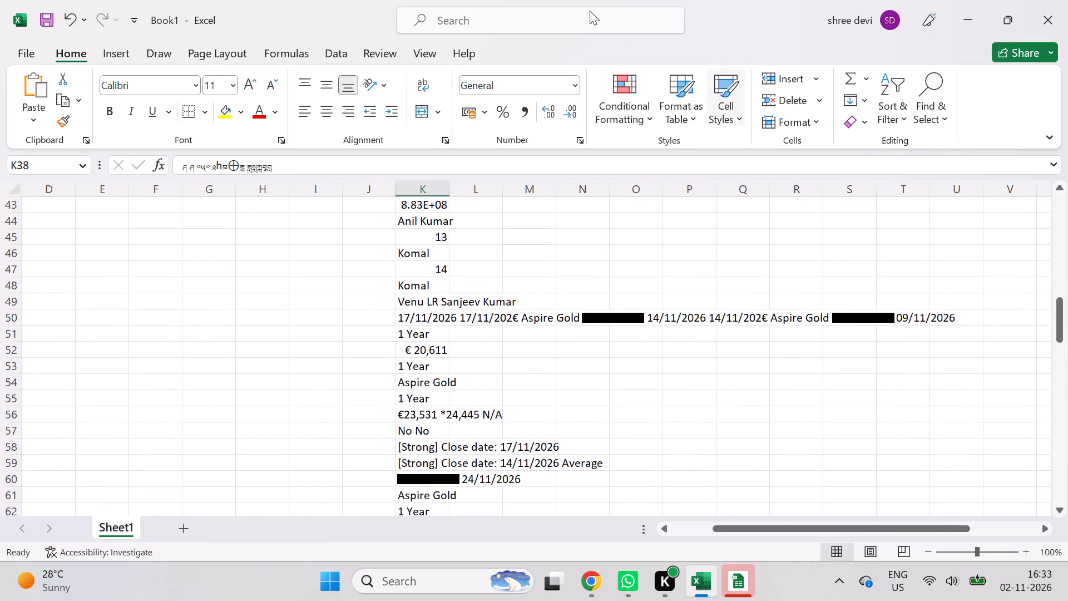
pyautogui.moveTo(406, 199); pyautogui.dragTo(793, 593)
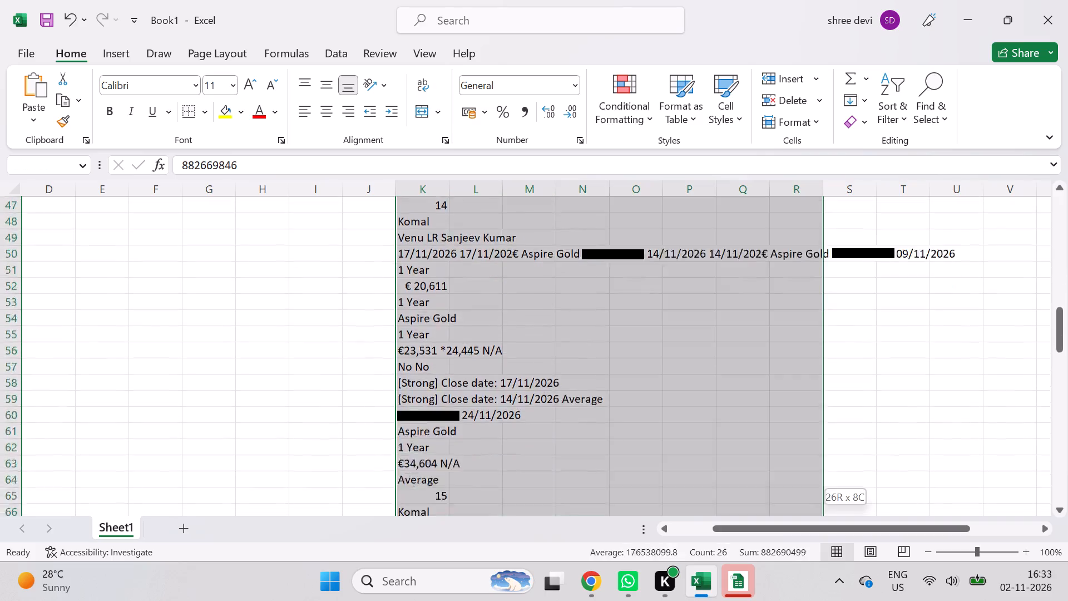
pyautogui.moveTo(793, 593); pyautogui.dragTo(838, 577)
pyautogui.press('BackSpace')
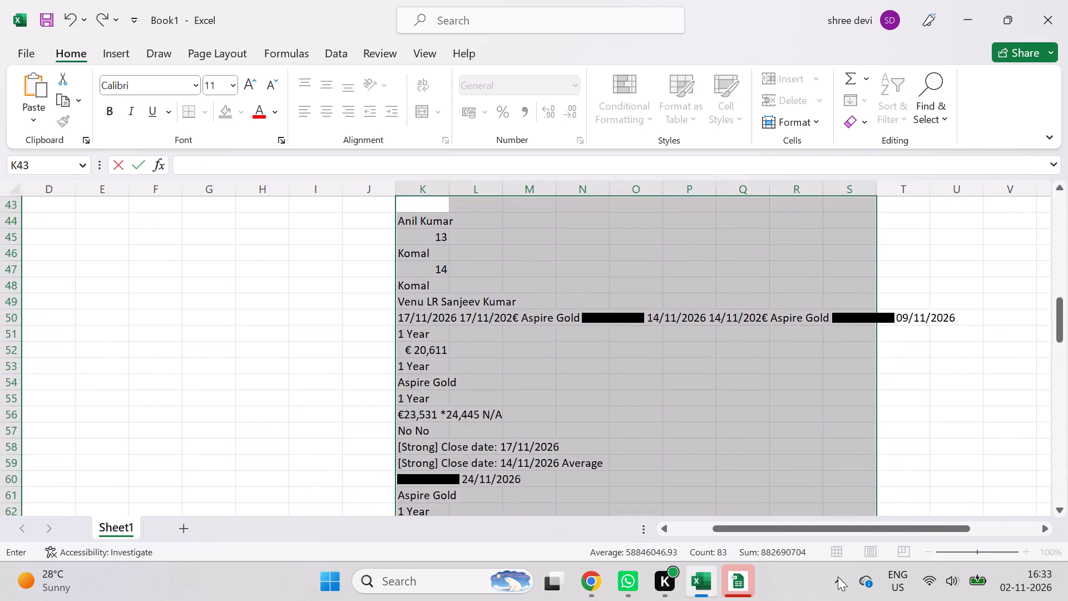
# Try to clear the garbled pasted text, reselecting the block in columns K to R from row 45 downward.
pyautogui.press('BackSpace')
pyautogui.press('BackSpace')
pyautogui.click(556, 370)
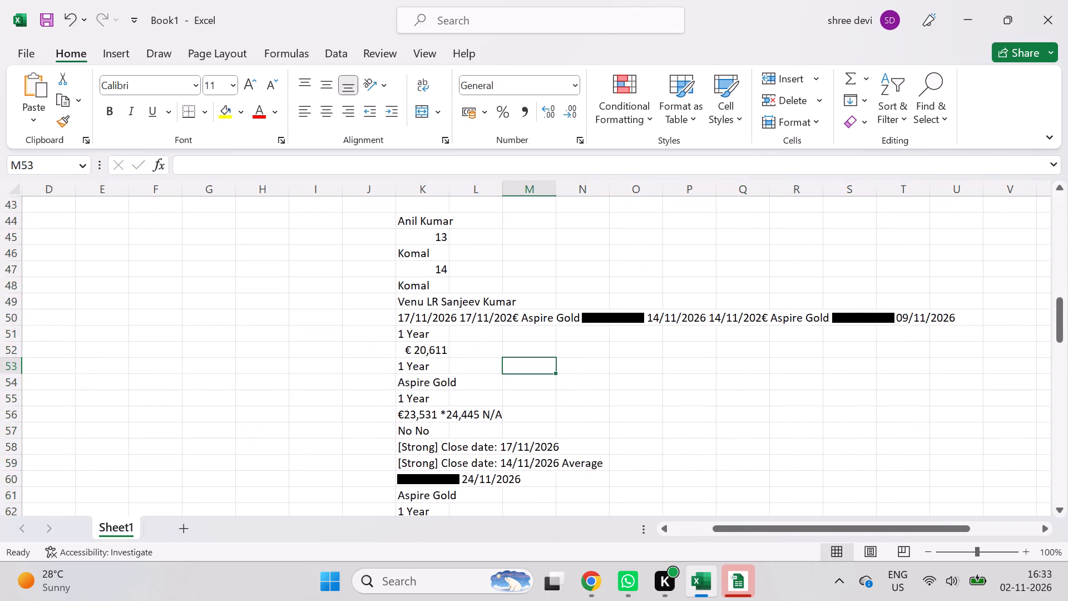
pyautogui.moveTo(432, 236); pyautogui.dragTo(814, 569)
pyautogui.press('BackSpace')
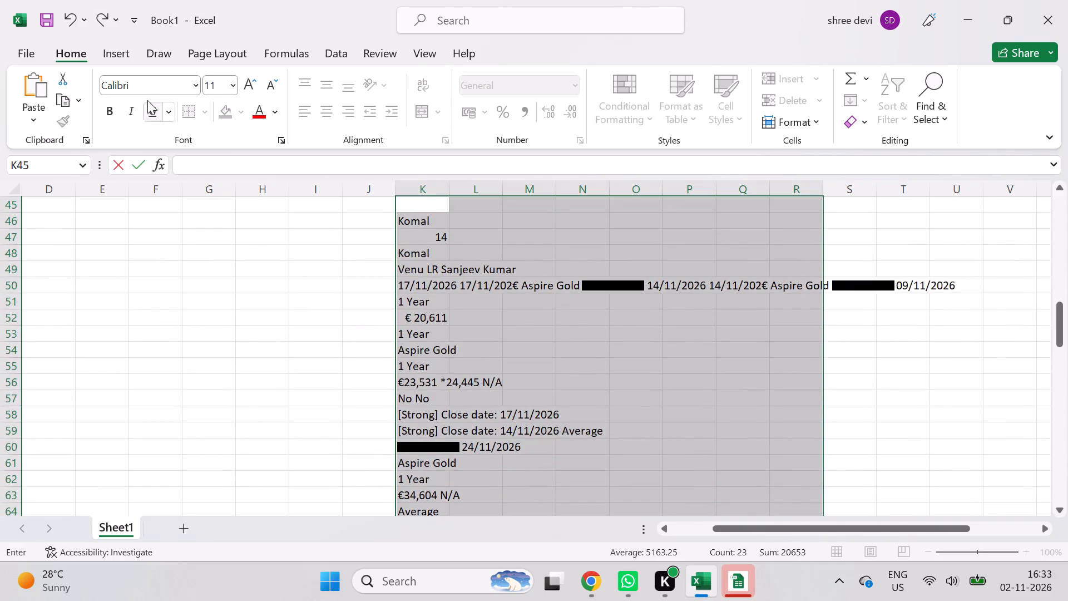
# Undo the recent sheet edits back past the paste of the garbled text, and select the leads table picture.
pyautogui.click(62, 22)
pyautogui.tripleClick(62, 22)
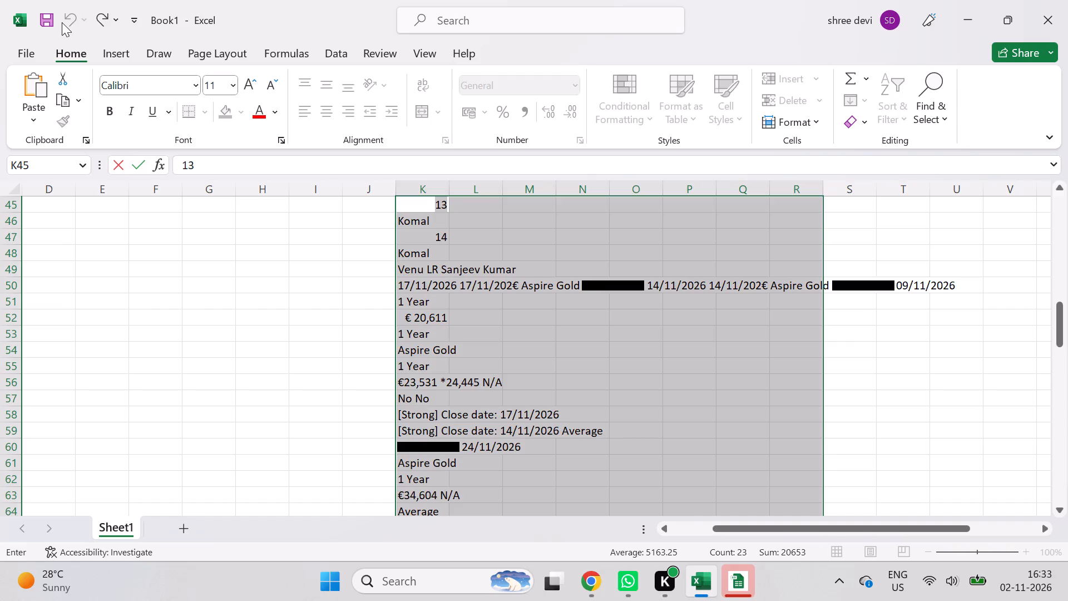
pyautogui.click(62, 22)
pyautogui.click(93, 22)
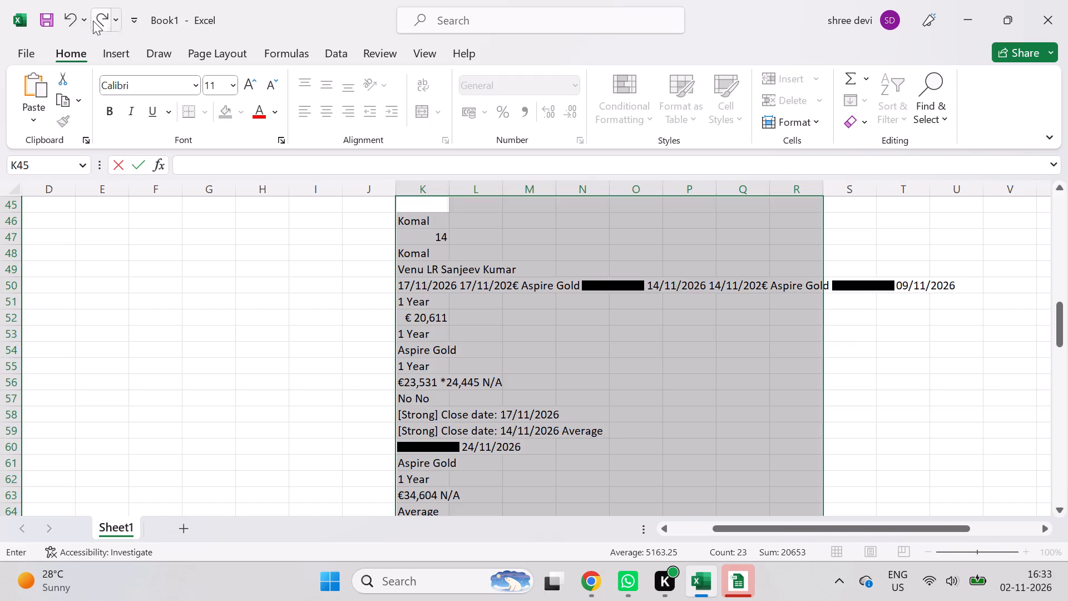
pyautogui.click(93, 21)
pyautogui.click(143, 485)
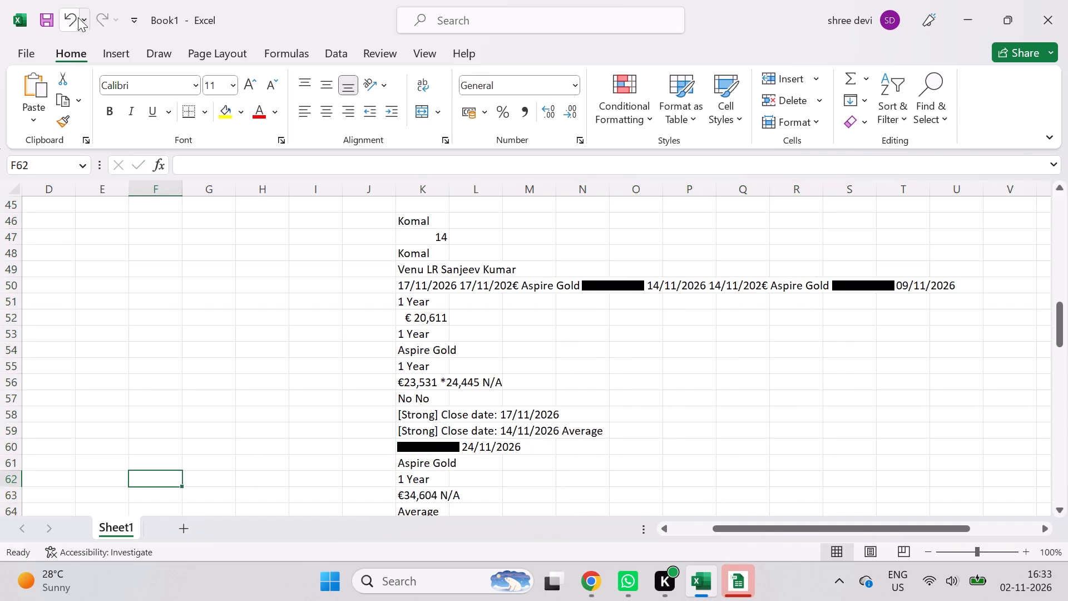
pyautogui.click(78, 9)
pyautogui.click(78, 9)
pyautogui.click(78, 9)
pyautogui.click(78, 9)
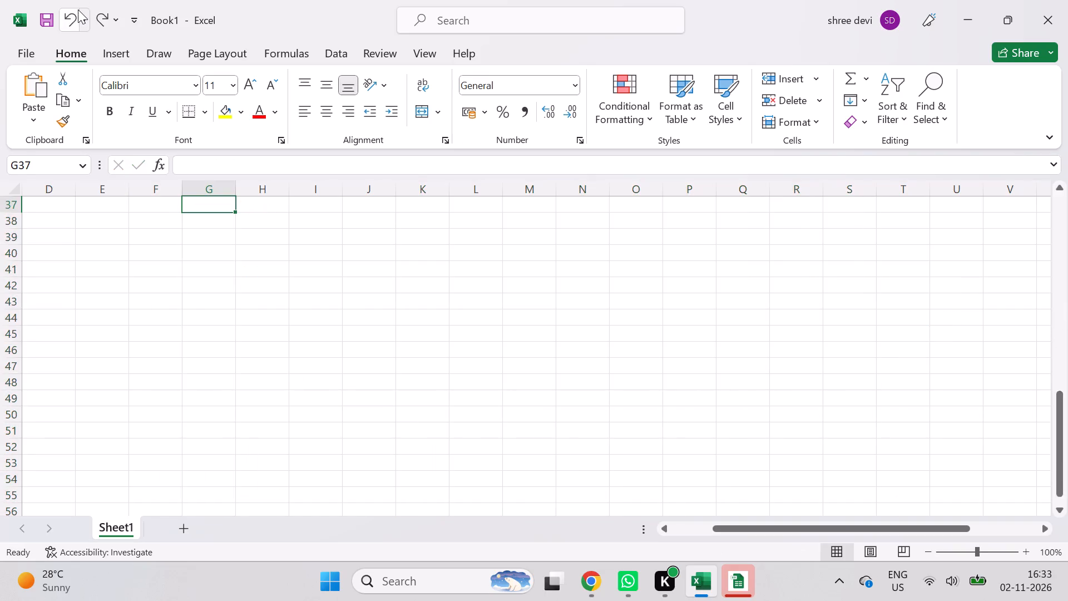
pyautogui.click(78, 9)
pyautogui.click(362, 376)
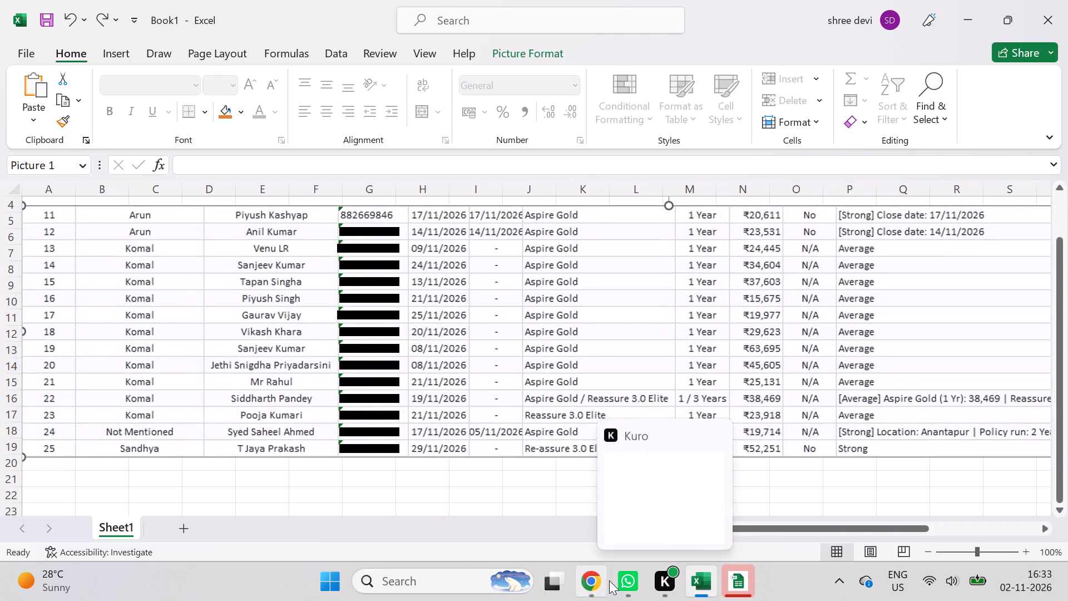
# Switch to Chrome, dismiss the Google sign-in prompt and review the text jpgtotext.com extracted from the WhatsApp image.
pyautogui.click(594, 580)
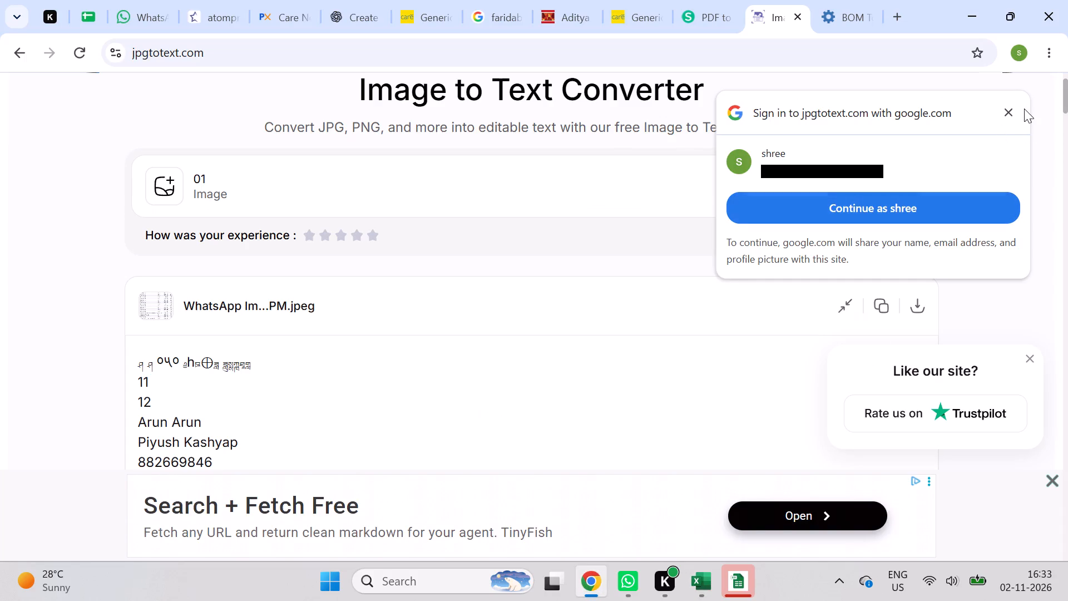
pyautogui.click(1010, 112)
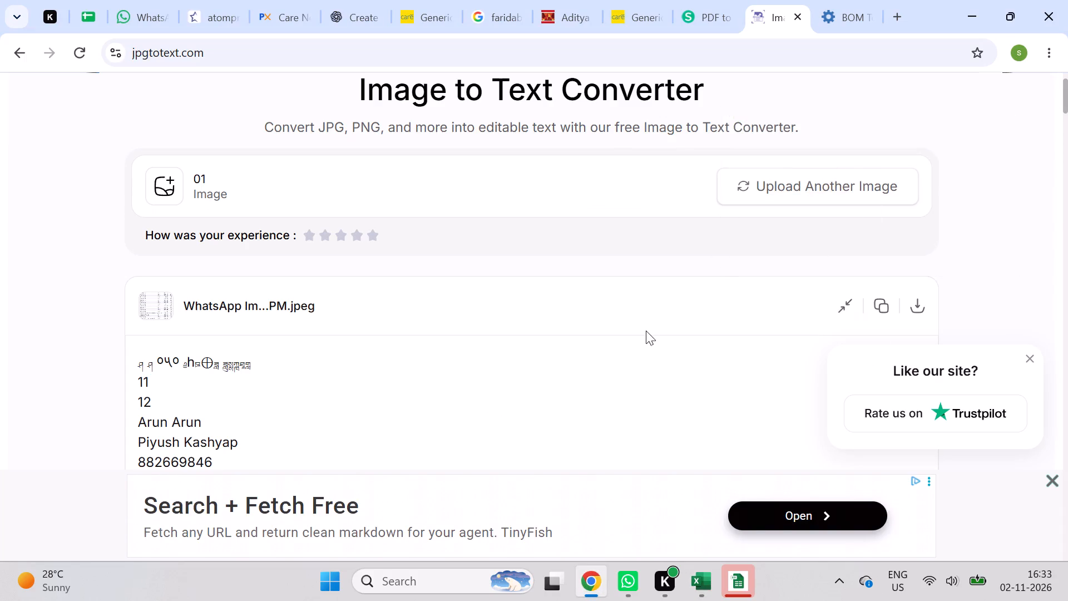
pyautogui.scroll(-4, 644, 341)
pyautogui.scroll(4, 792, 333)
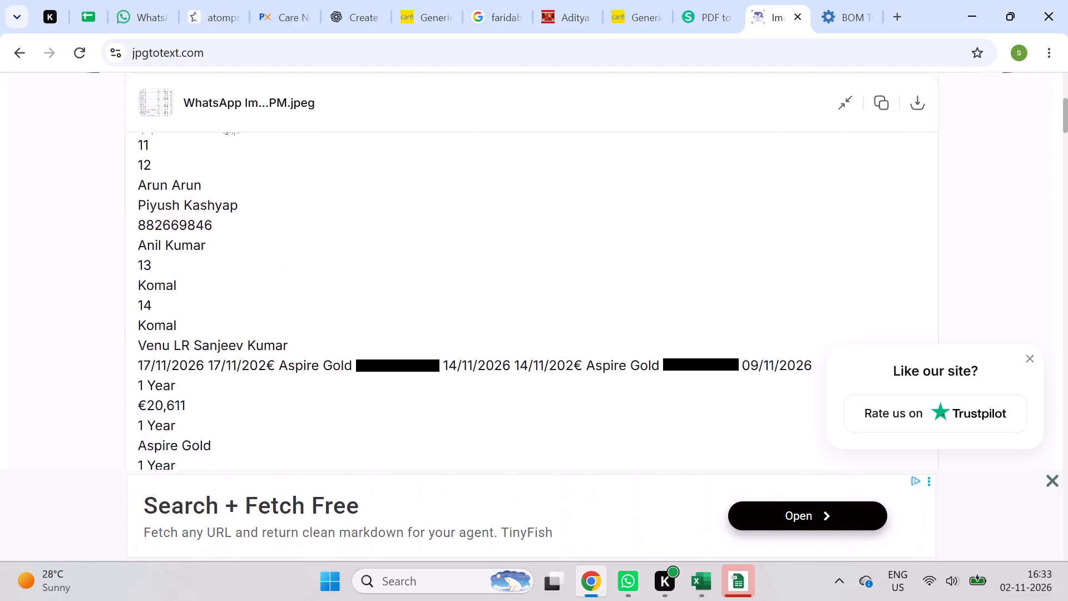
pyautogui.scroll(3, 792, 332)
pyautogui.scroll(-16, 543, 336)
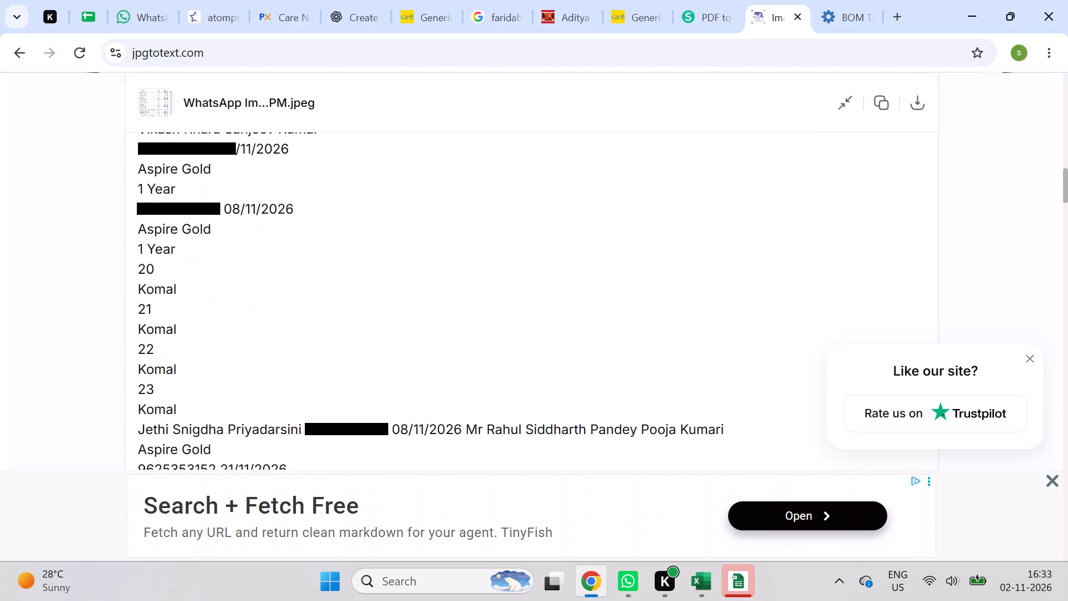
pyautogui.scroll(8, 639, 241)
pyautogui.scroll(14, 966, 94)
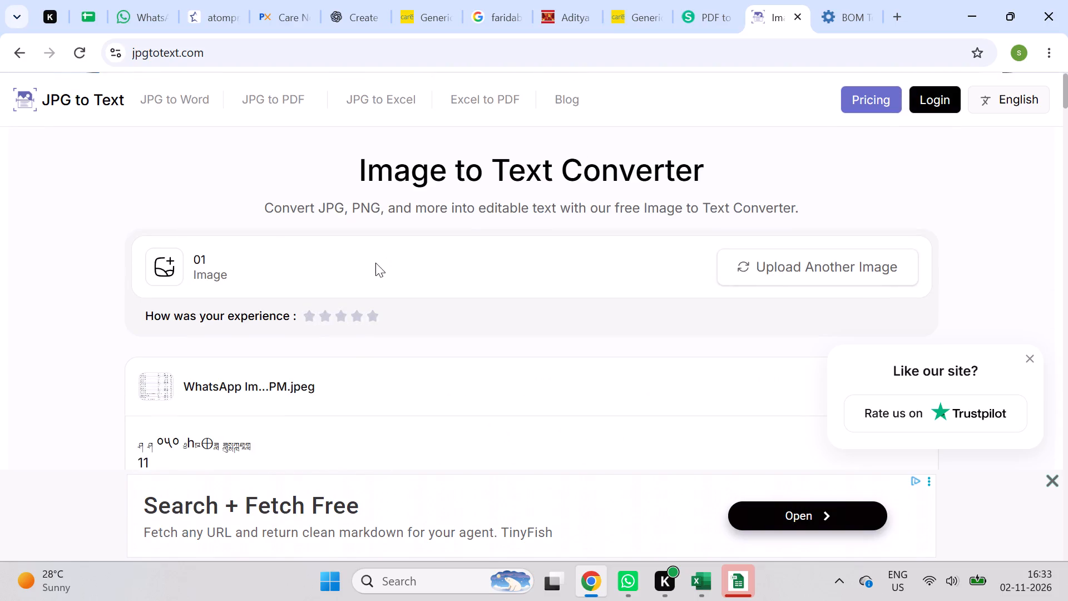
# Go back to the "jpg to excel" search results and open the JPG to Excel converter at jpgtoexcel.com.
pyautogui.click(17, 48)
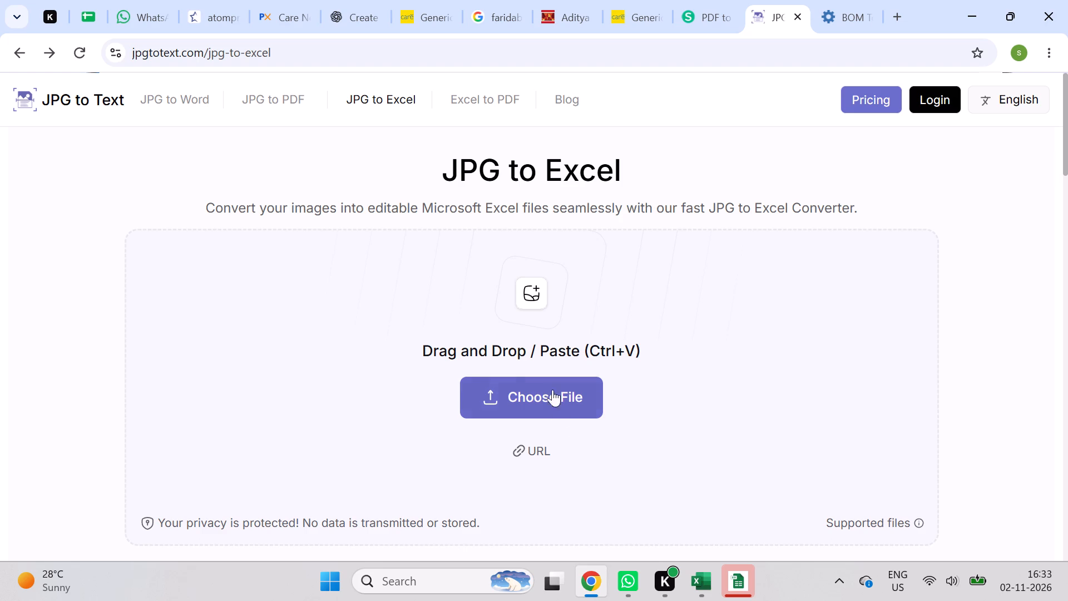
pyautogui.click(2, 59)
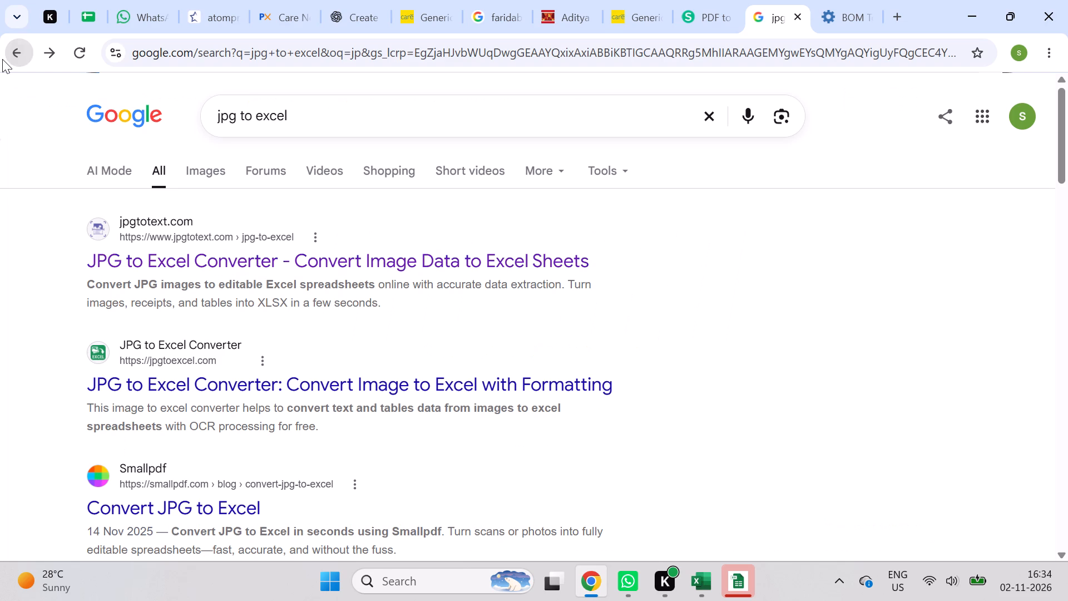
pyautogui.click(204, 386)
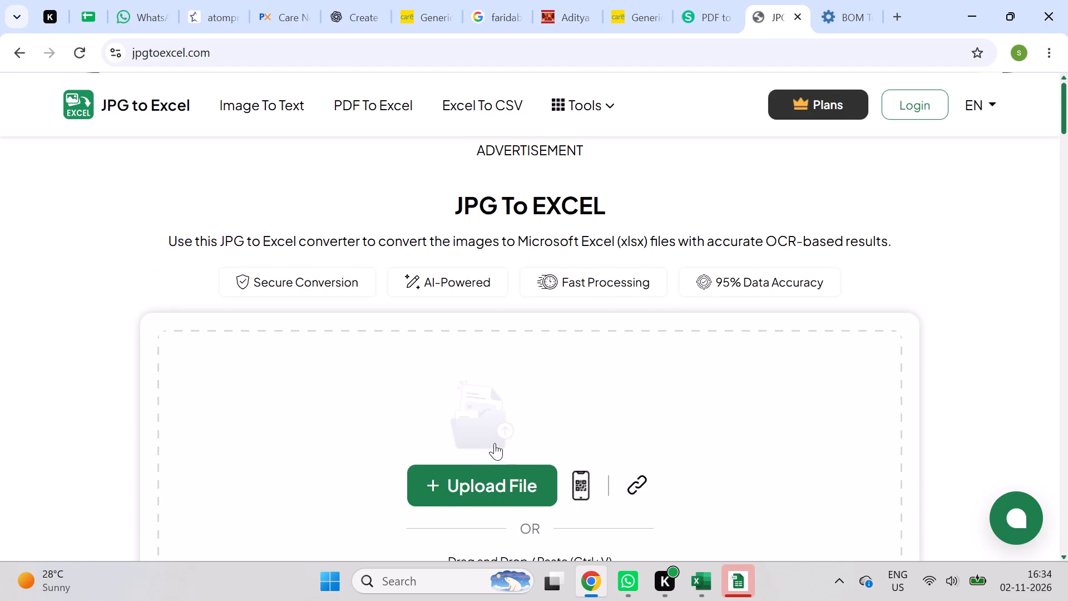
# Start uploading a file to the converter, picking "WhatsApp Image 2026-11-02 at 4.25.11 PM" from Downloads.
pyautogui.scroll(-3, 523, 420)
pyautogui.click(445, 250)
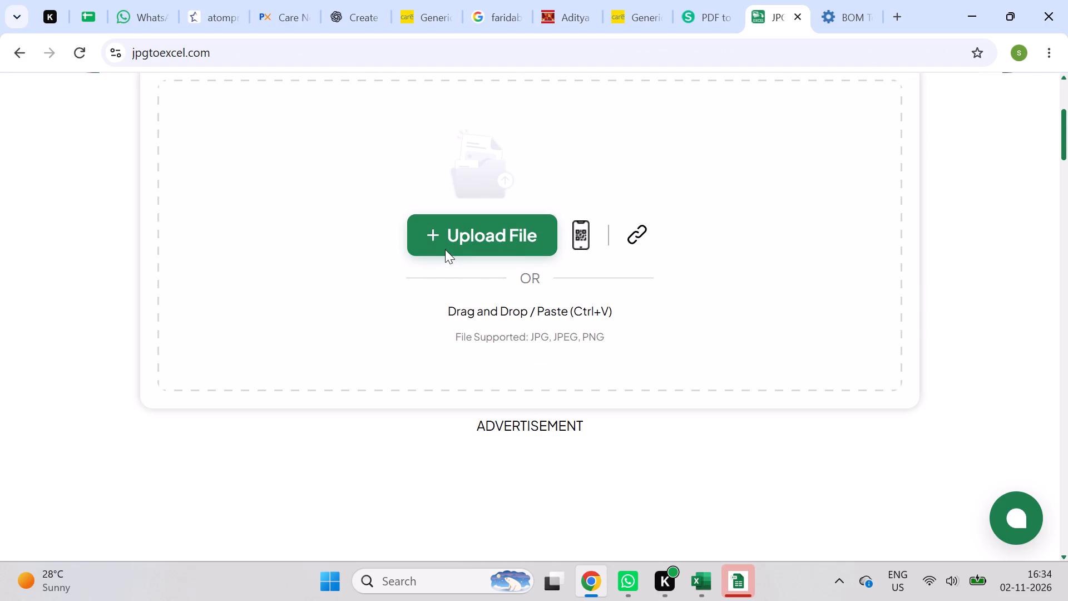
pyautogui.click(236, 151)
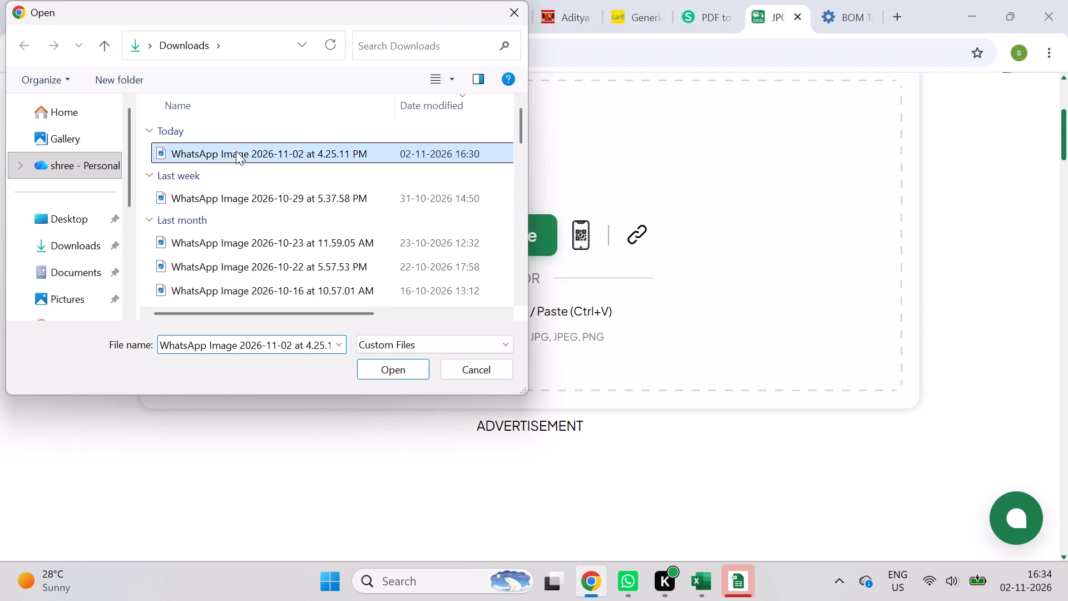
# On jpgtoexcel.com in Chrome, upload "WhatsApp Image 2026-11-02 at 4.25.11 PM" and convert it to Excel.
pyautogui.click(391, 367)
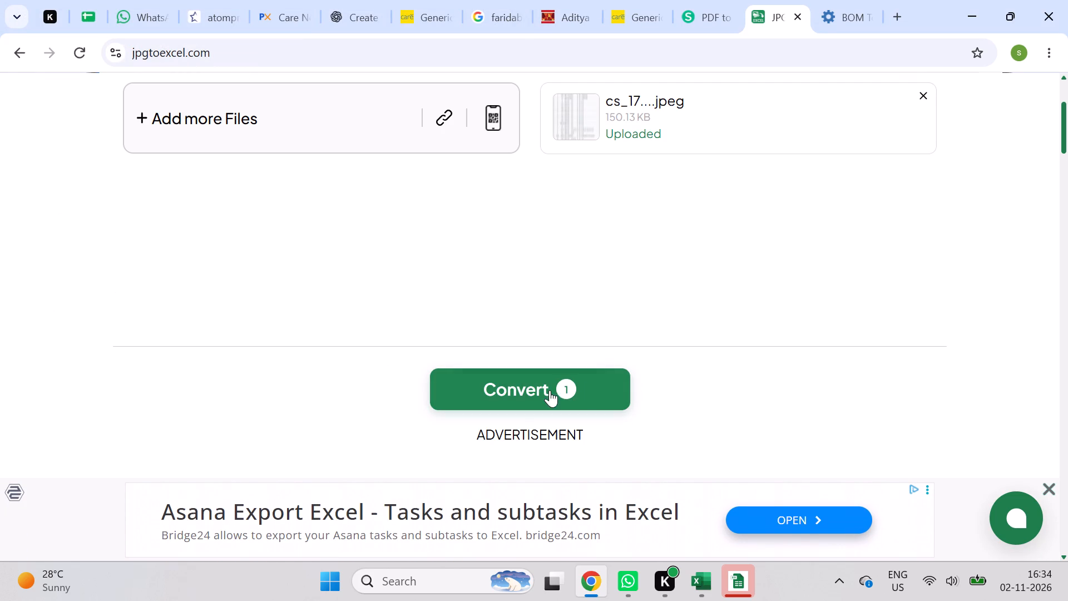
pyautogui.click(468, 382)
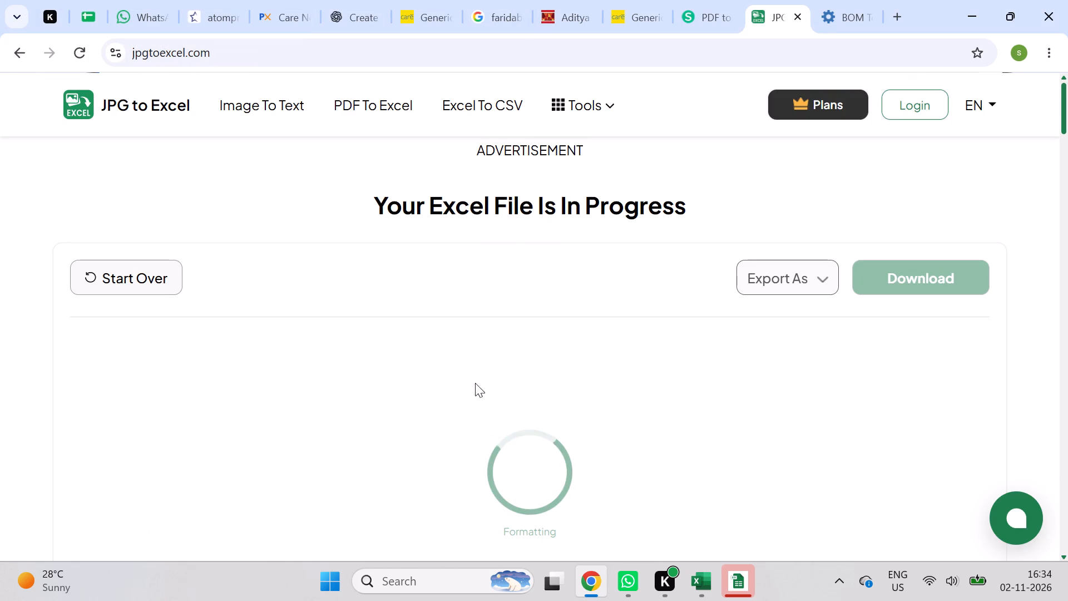
# Check the rows of the converted leads table, opening its edit mode, and copy the whole table.
pyautogui.scroll(-4, 767, 389)
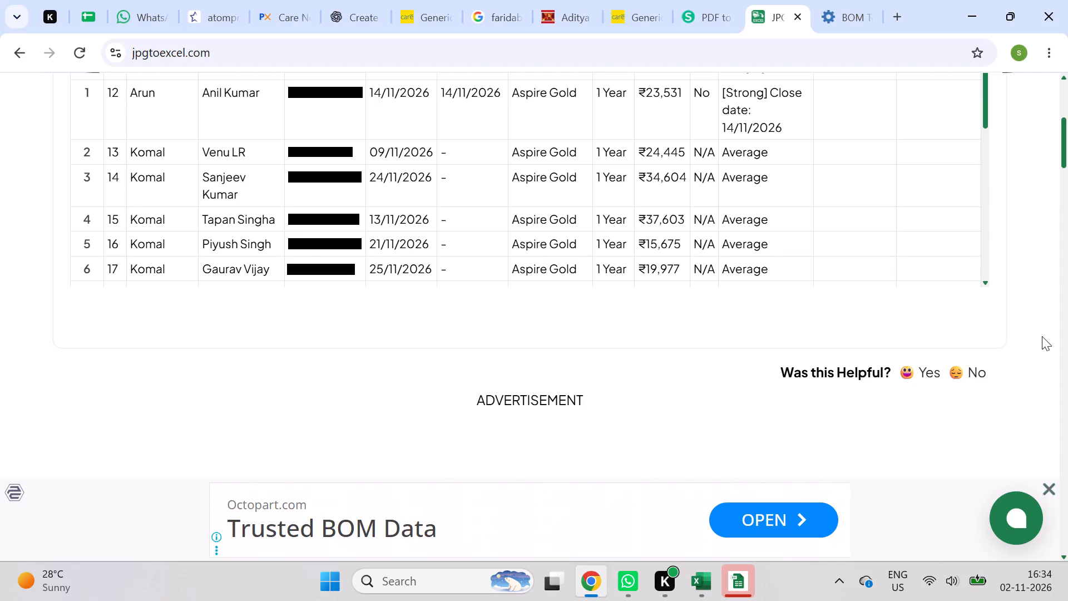
pyautogui.scroll(2, 775, 220)
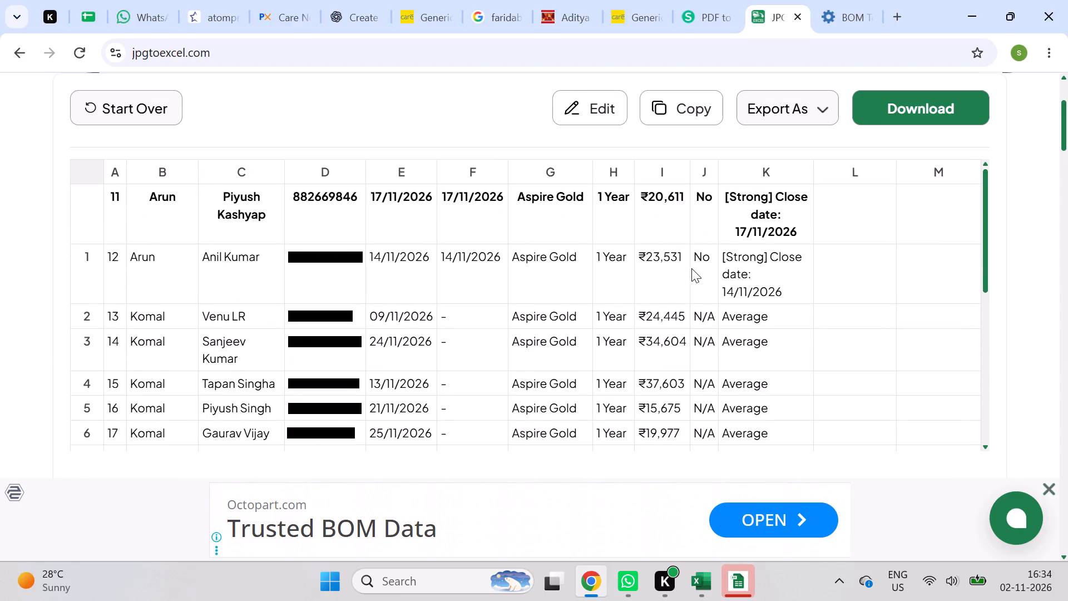
pyautogui.scroll(2, 686, 269)
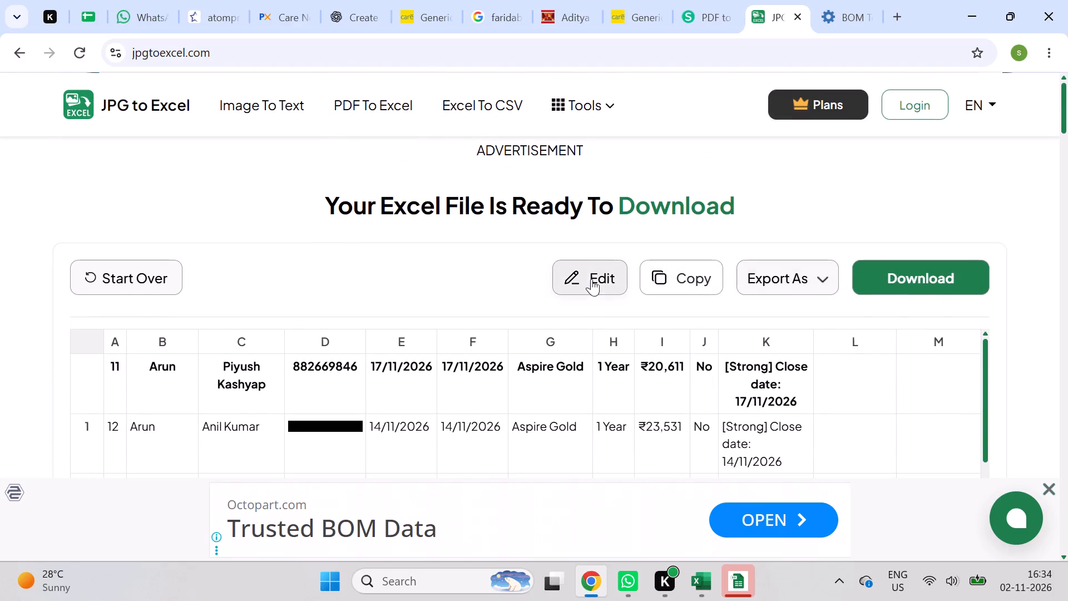
pyautogui.click(619, 269)
pyautogui.scroll(-3, 760, 396)
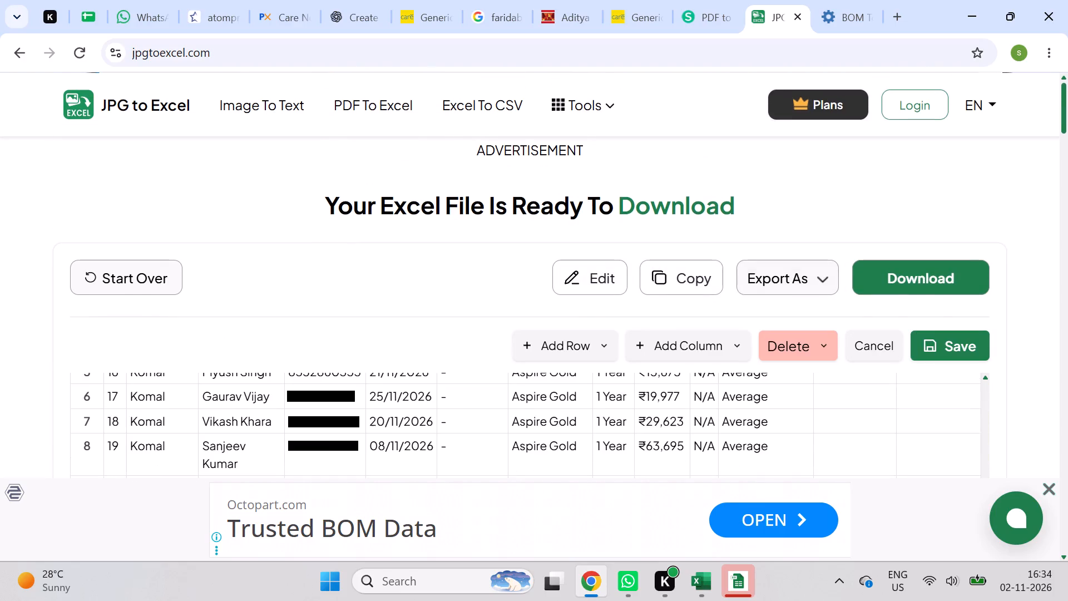
pyautogui.scroll(6, 760, 401)
pyautogui.click(670, 275)
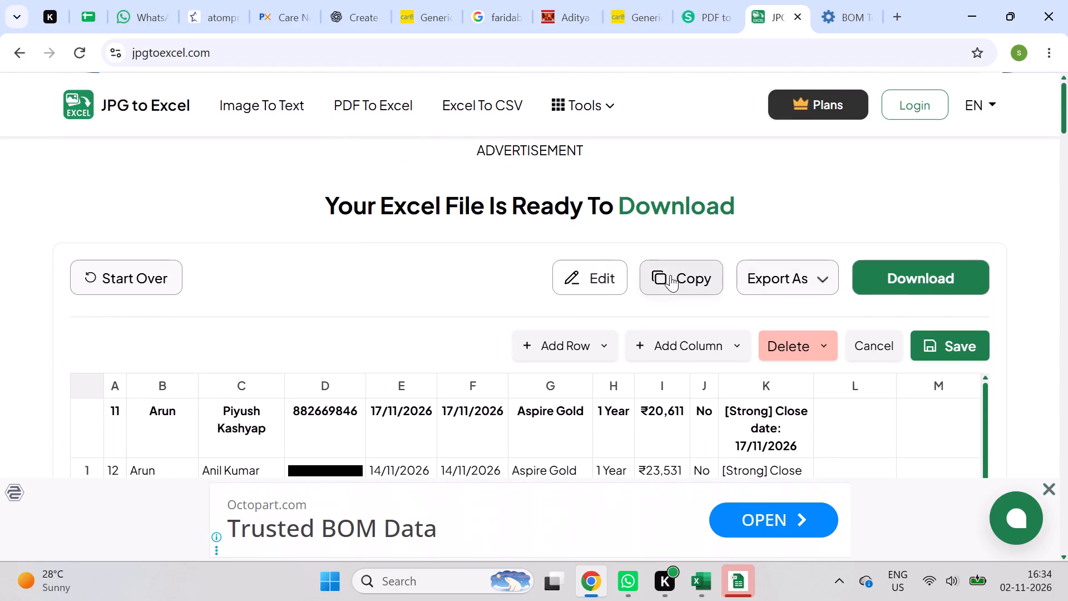
# Paste the copied leads table into Book1 in Excel at cell D24, below the picture, and make it bold.
pyautogui.click(706, 580)
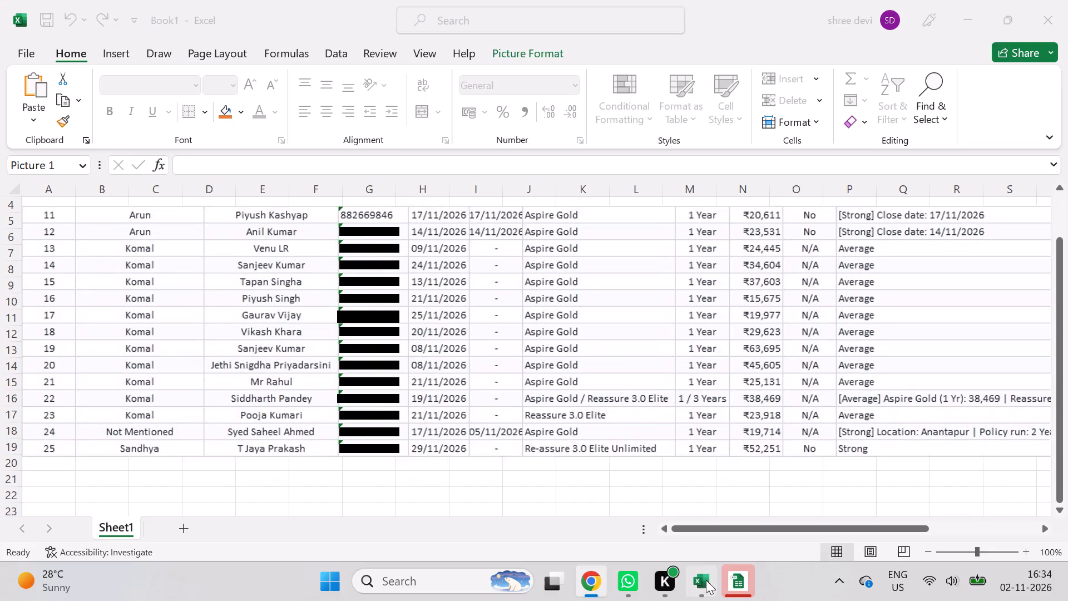
pyautogui.scroll(-2, 396, 525)
pyautogui.click(233, 436)
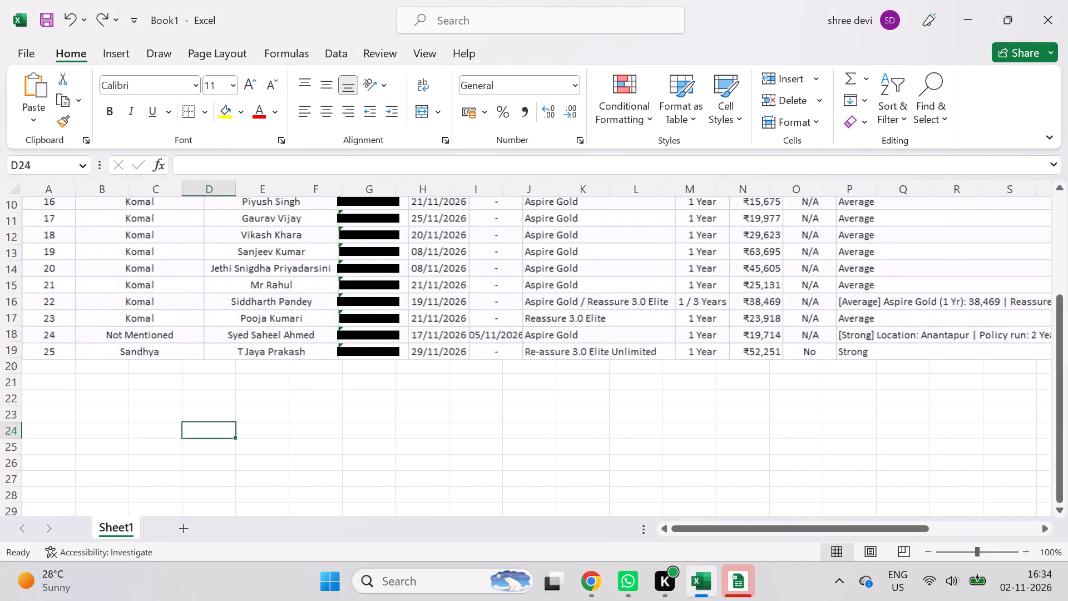
pyautogui.hotkey('ctrl', 'v')
pyautogui.hotkey('ctrl', 'b')
# Widen column H to about twice its width so the pasted table's first date column is readable.
pyautogui.click(489, 453)
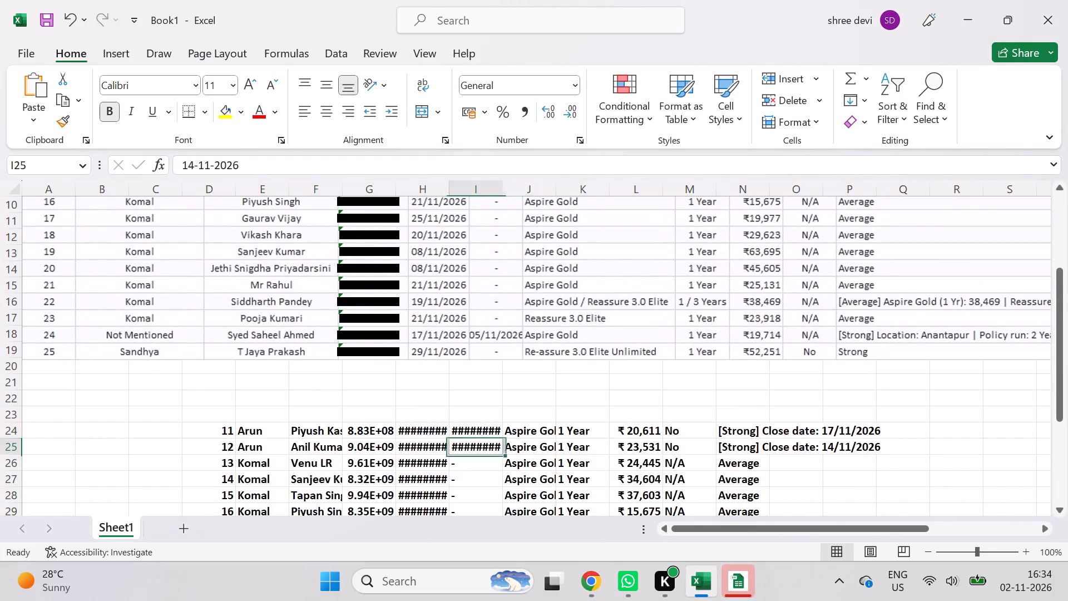
pyautogui.click(421, 426)
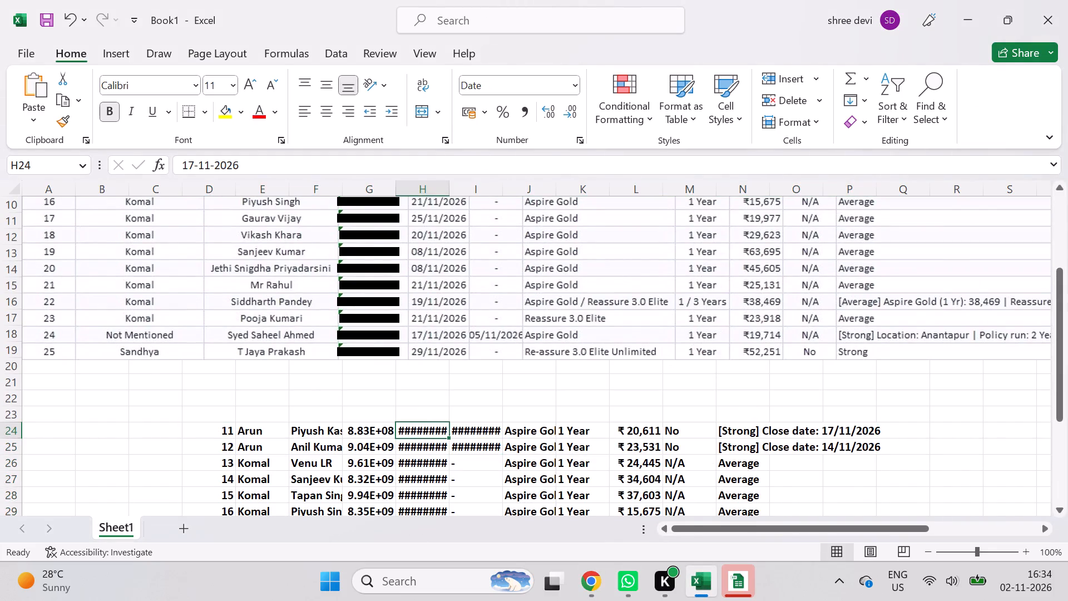
pyautogui.moveTo(449, 185); pyautogui.dragTo(503, 184)
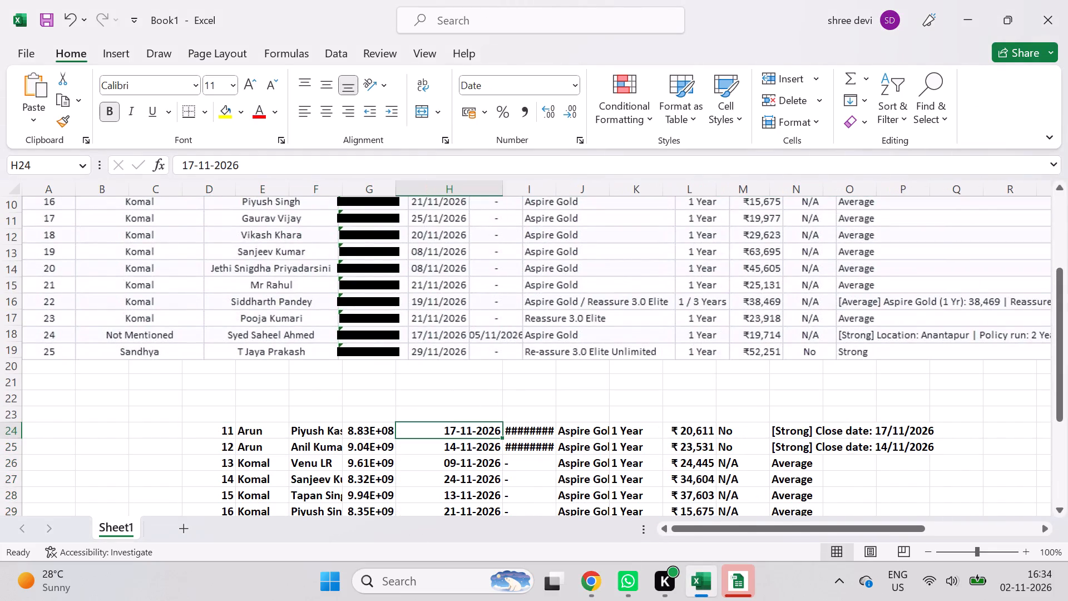
# Delete the leads table picture that sits above the pasted table on Sheet1.
pyautogui.scroll(2, 956, 334)
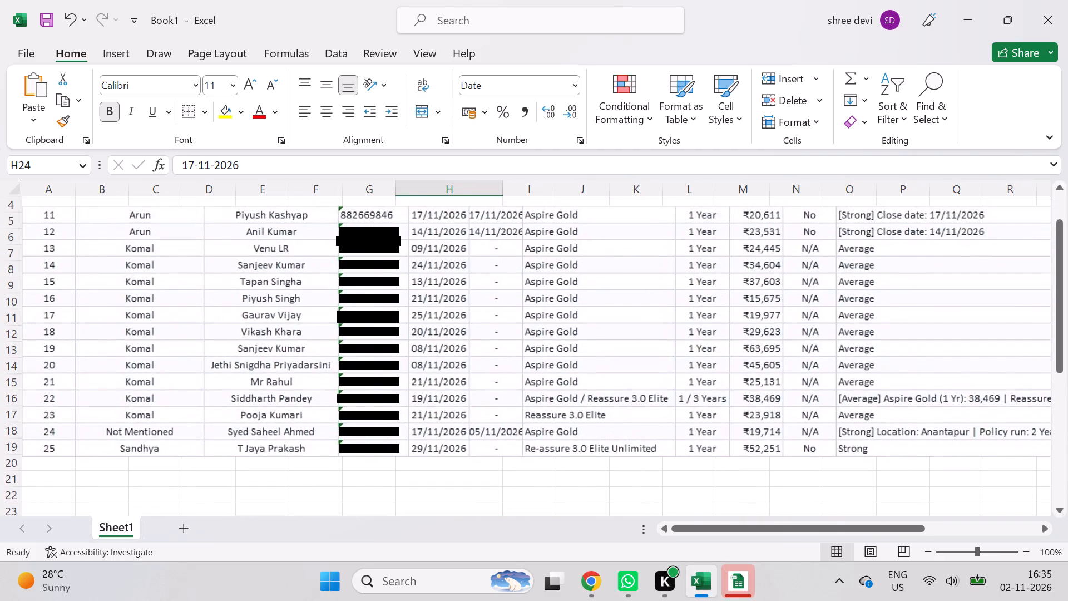
pyautogui.click(818, 304)
pyautogui.press('BackSpace')
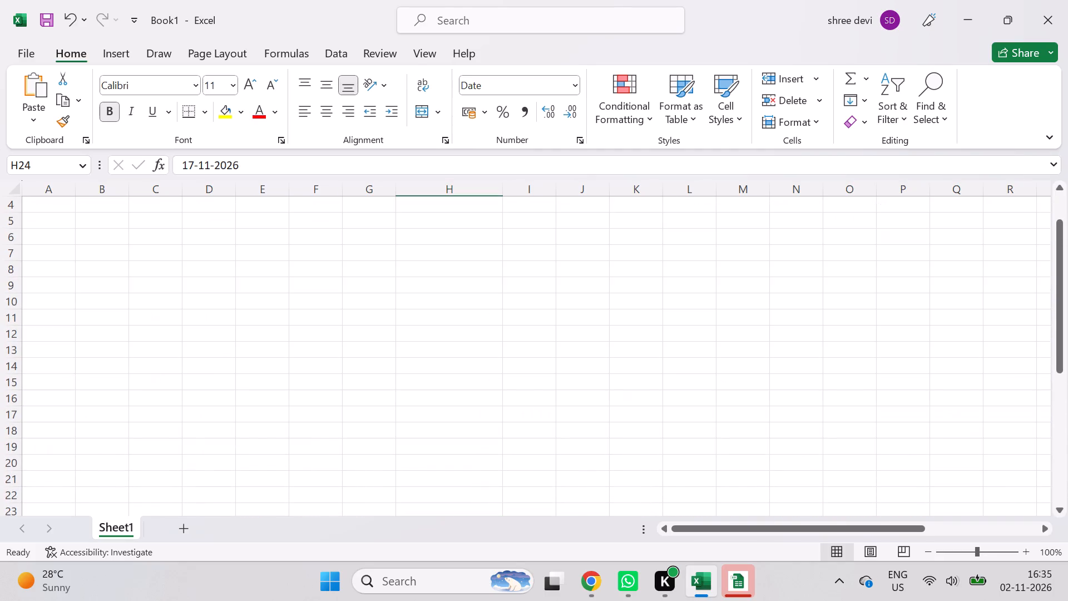
# Widen columns G, I and F so the pasted table's phone numbers, second dates and customer names show in full.
pyautogui.scroll(-3, 614, 329)
pyautogui.scroll(-4, 379, 386)
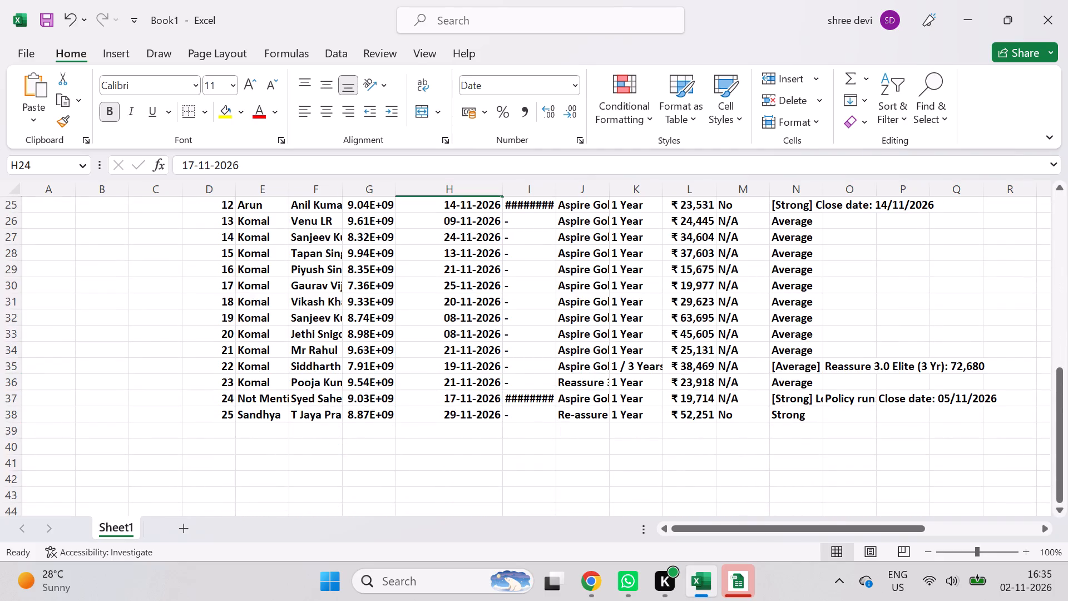
pyautogui.scroll(1, 447, 365)
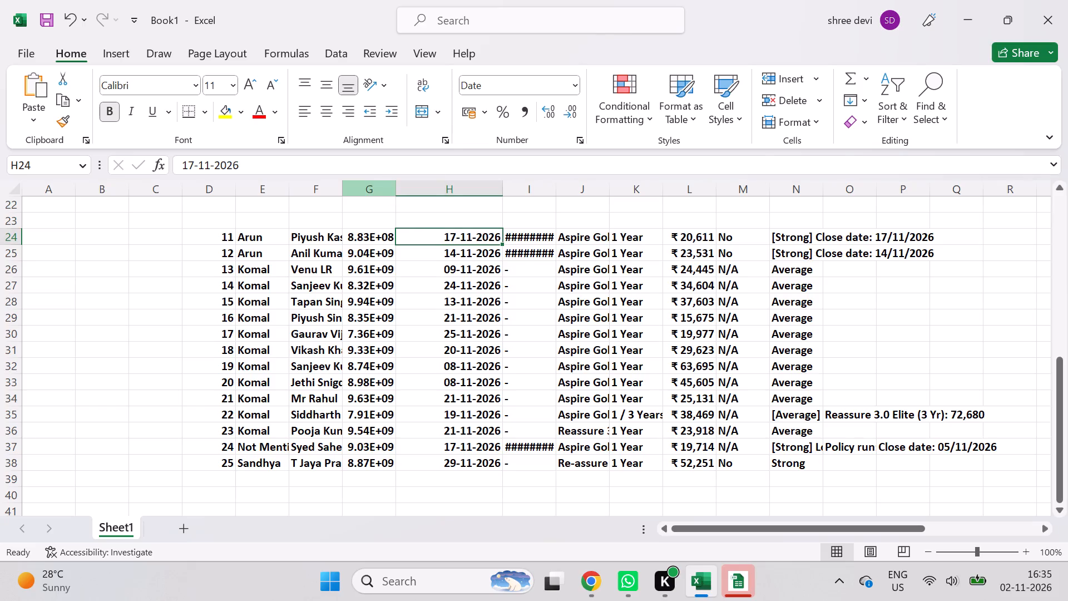
pyautogui.moveTo(394, 190); pyautogui.dragTo(471, 193)
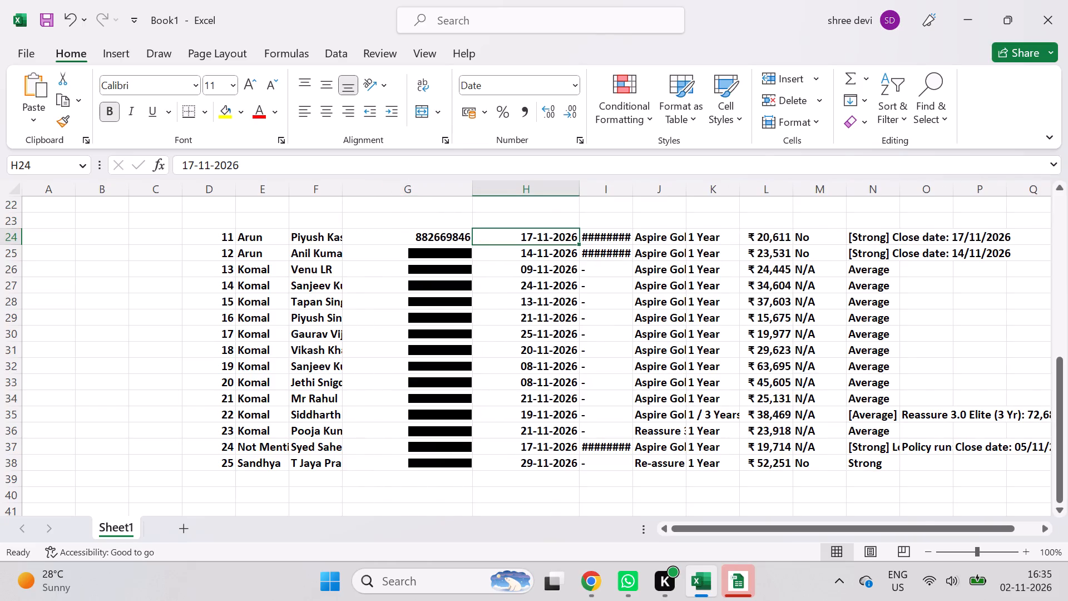
pyautogui.moveTo(634, 188); pyautogui.dragTo(676, 190)
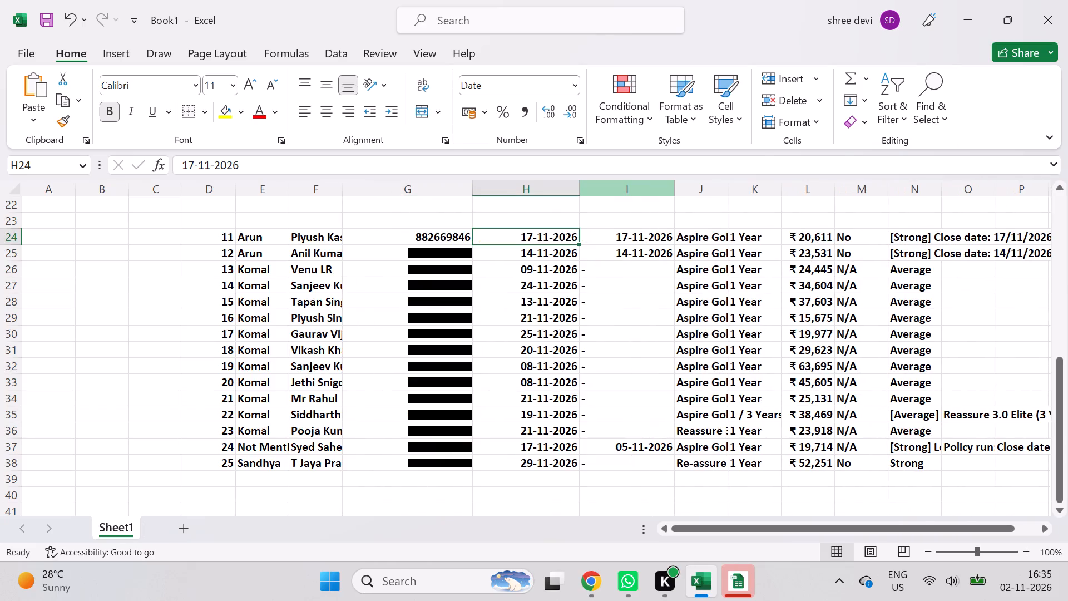
pyautogui.moveTo(342, 189); pyautogui.dragTo(435, 196)
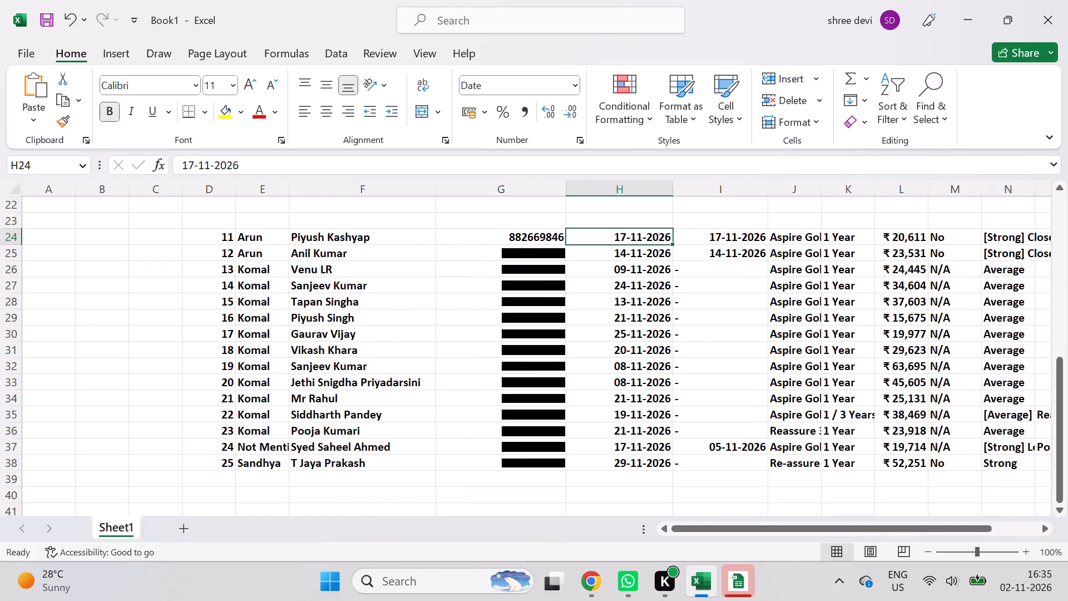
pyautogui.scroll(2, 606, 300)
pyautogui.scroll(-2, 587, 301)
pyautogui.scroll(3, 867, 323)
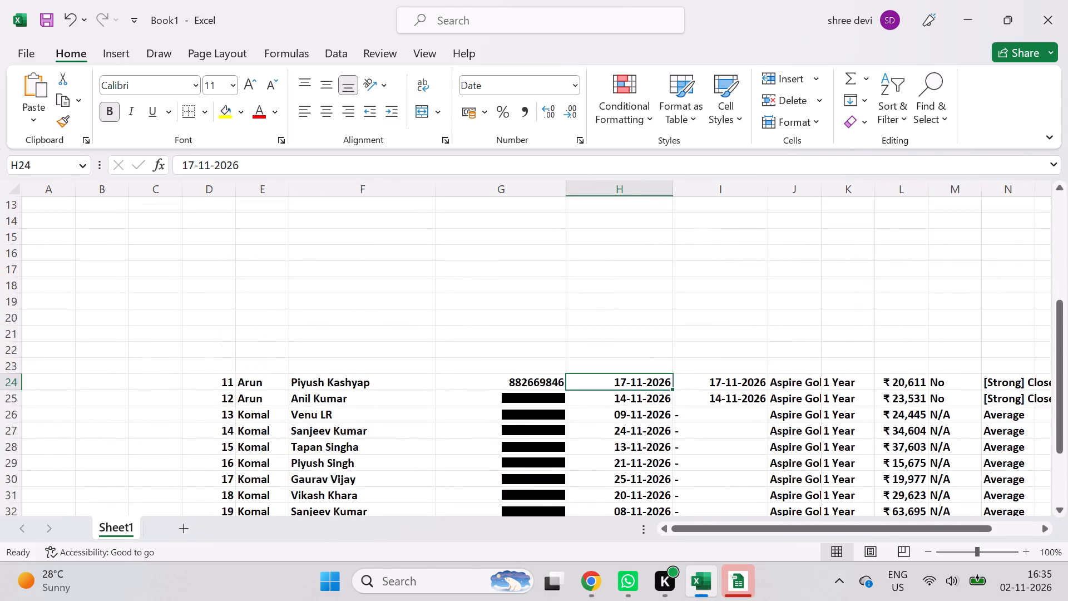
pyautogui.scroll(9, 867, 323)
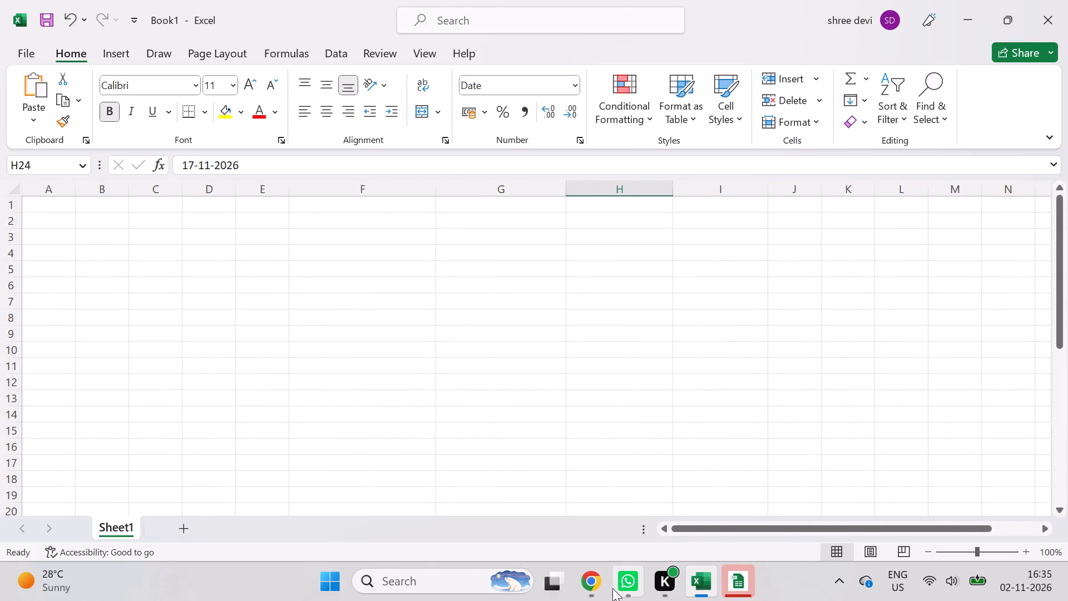
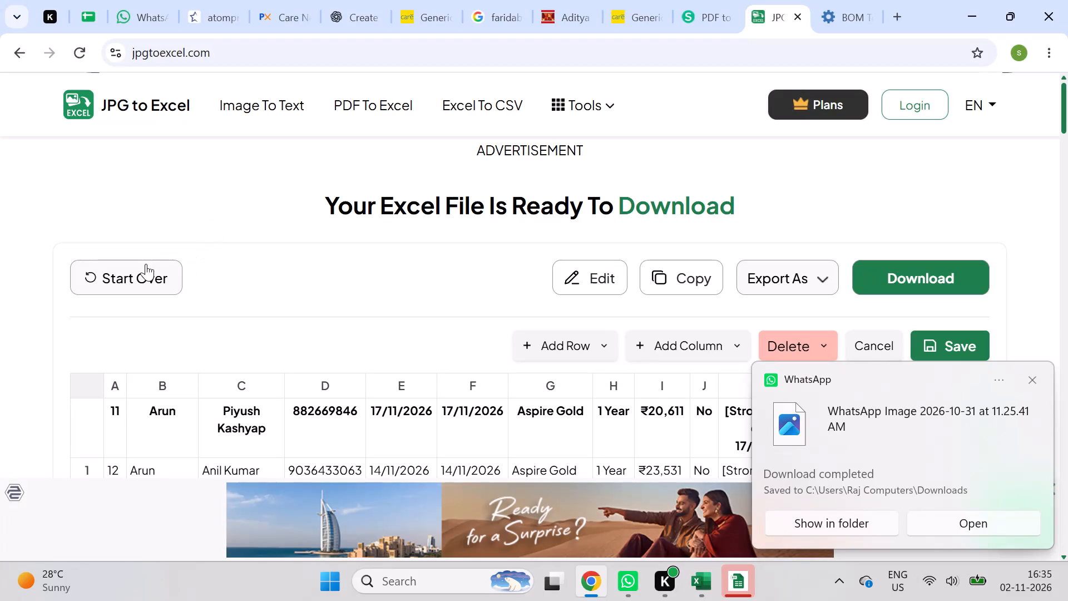
# Start a new conversion, upload "WhatsApp Image 2026-10-31 at 11.25.41 AM", convert it to Excel and copy the resulting table.
pyautogui.click(110, 279)
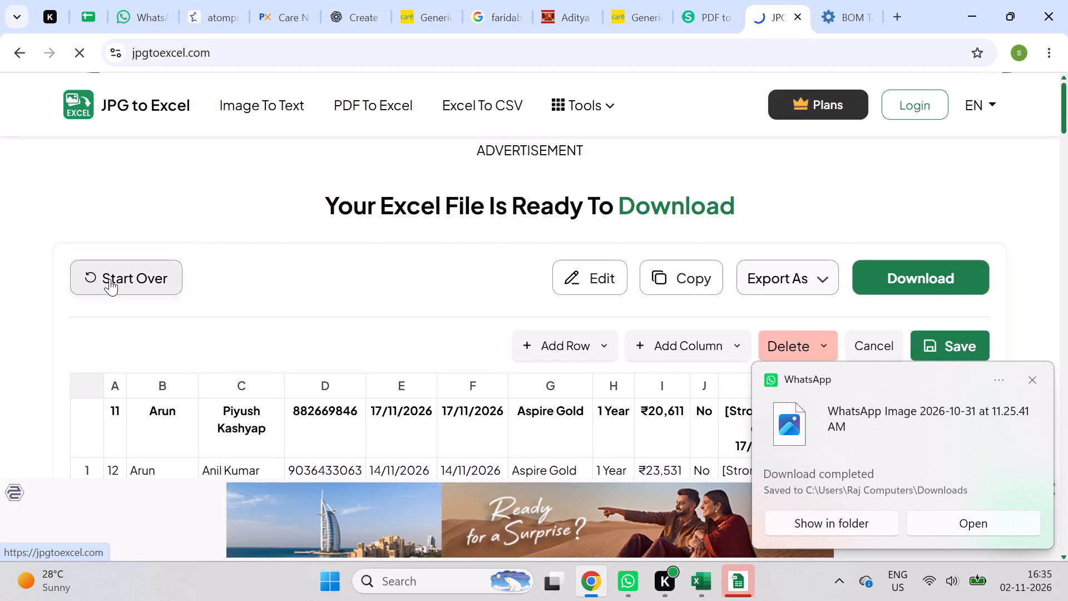
pyautogui.click(494, 471)
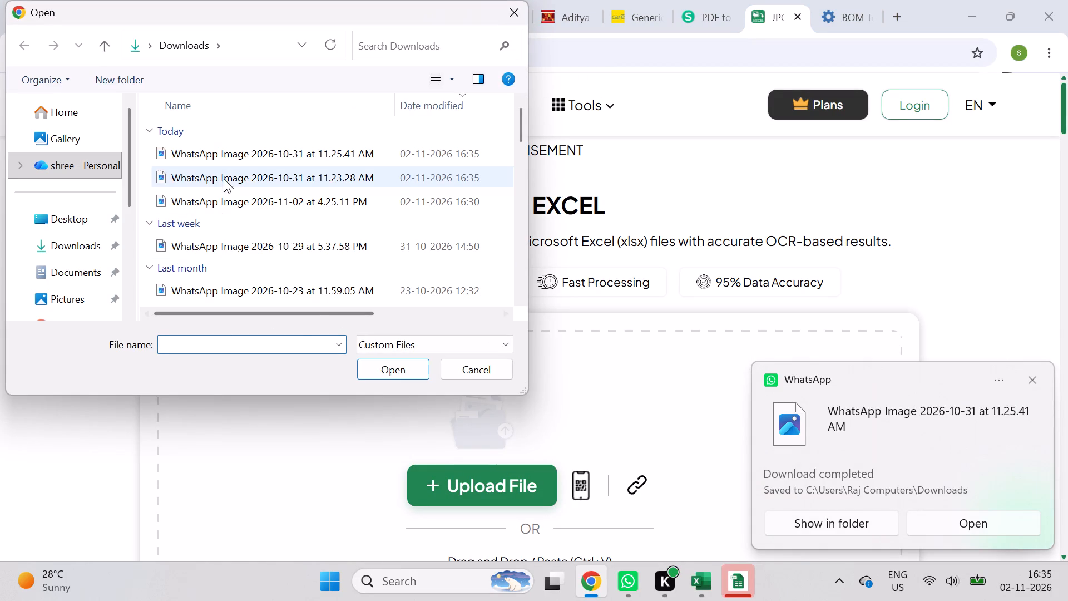
pyautogui.click(226, 150)
pyautogui.click(394, 368)
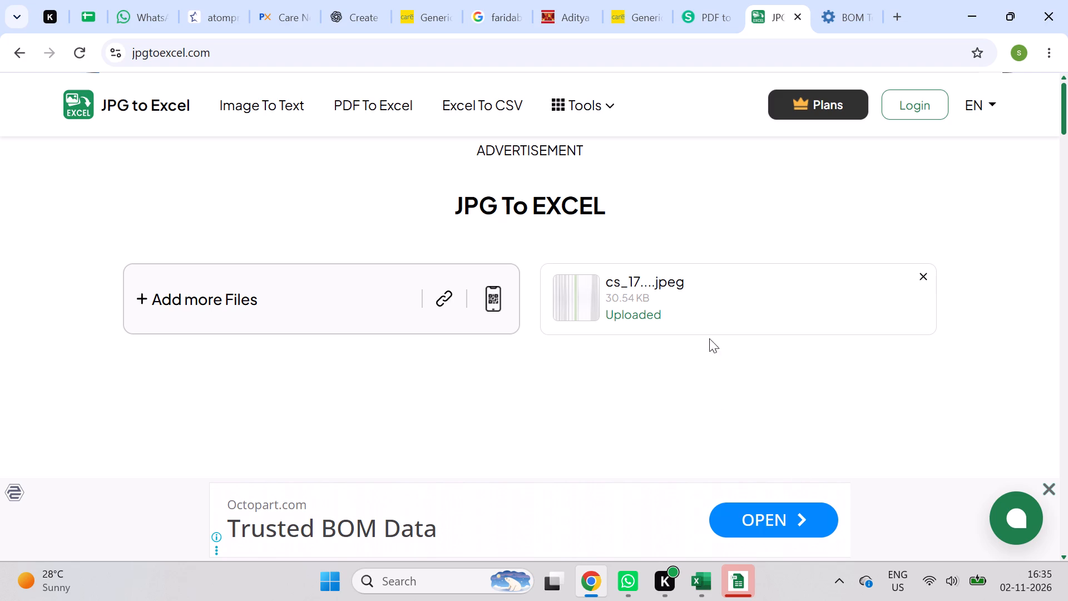
pyautogui.scroll(-2, 774, 347)
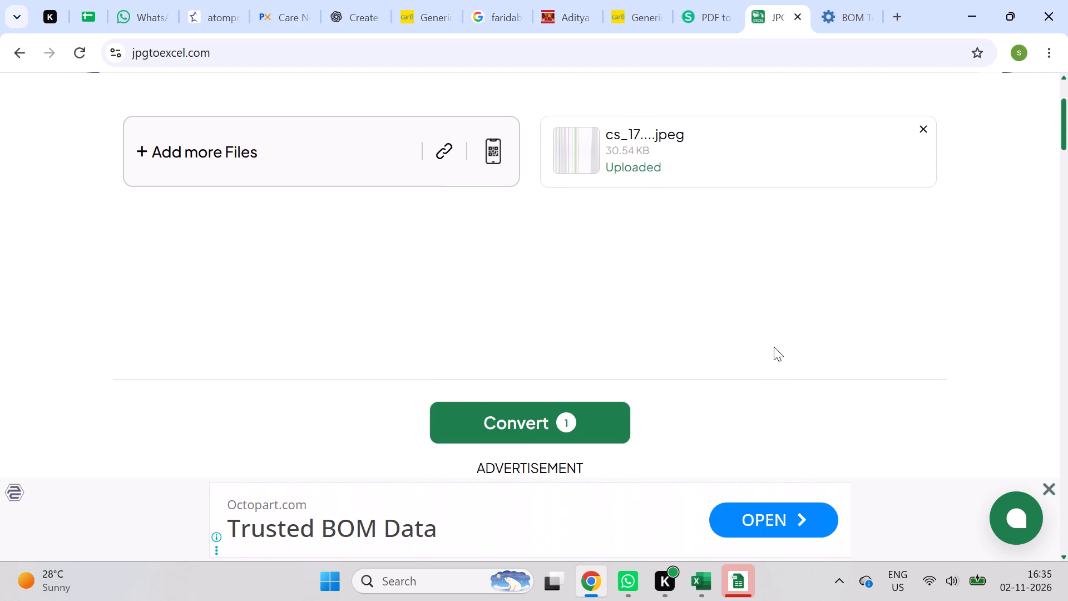
pyautogui.click(527, 400)
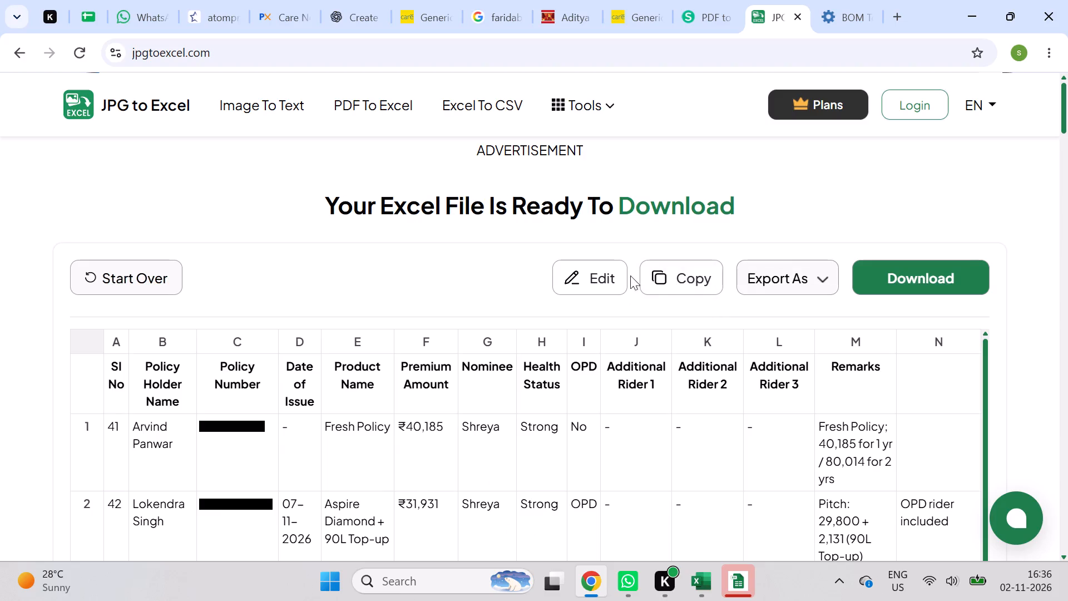
pyautogui.click(655, 282)
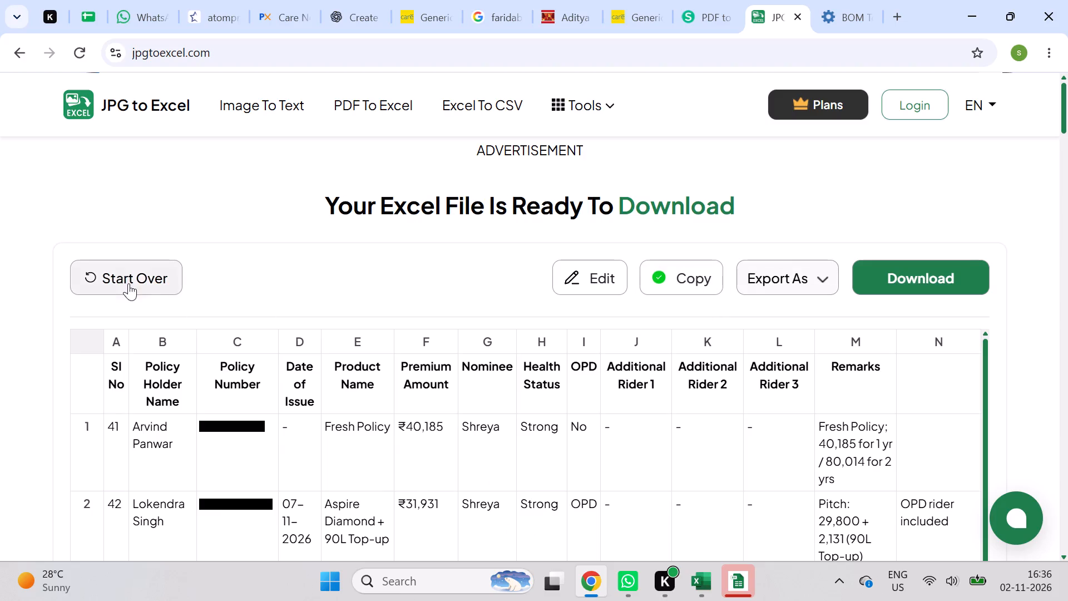
# Start another conversion and upload "WhatsApp Image 2026-10-31 at 11.23.28 AM" from Downloads, without converting it.
pyautogui.click(128, 280)
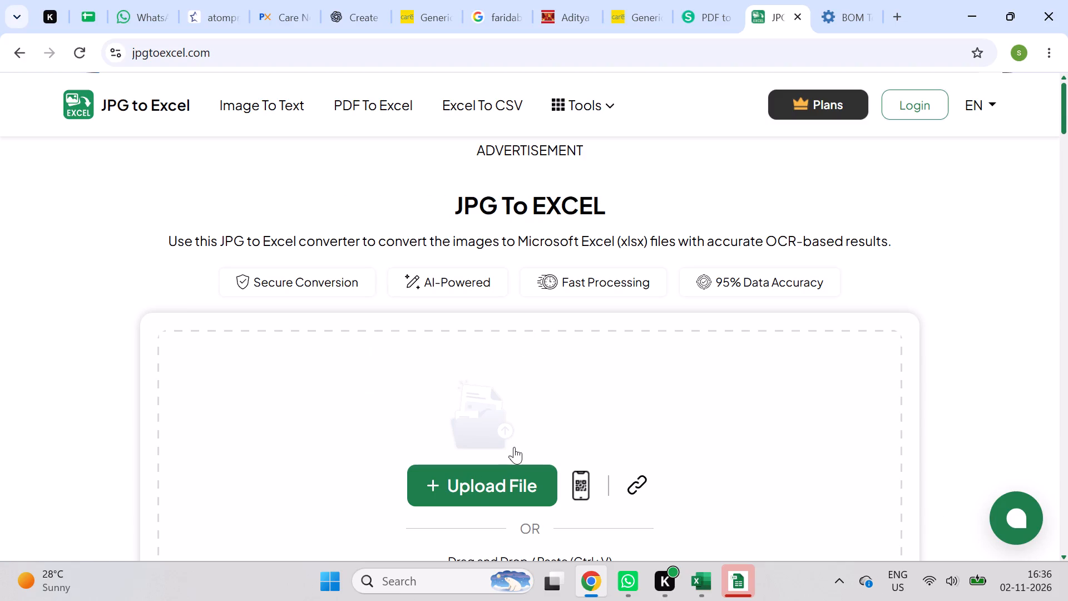
pyautogui.click(477, 481)
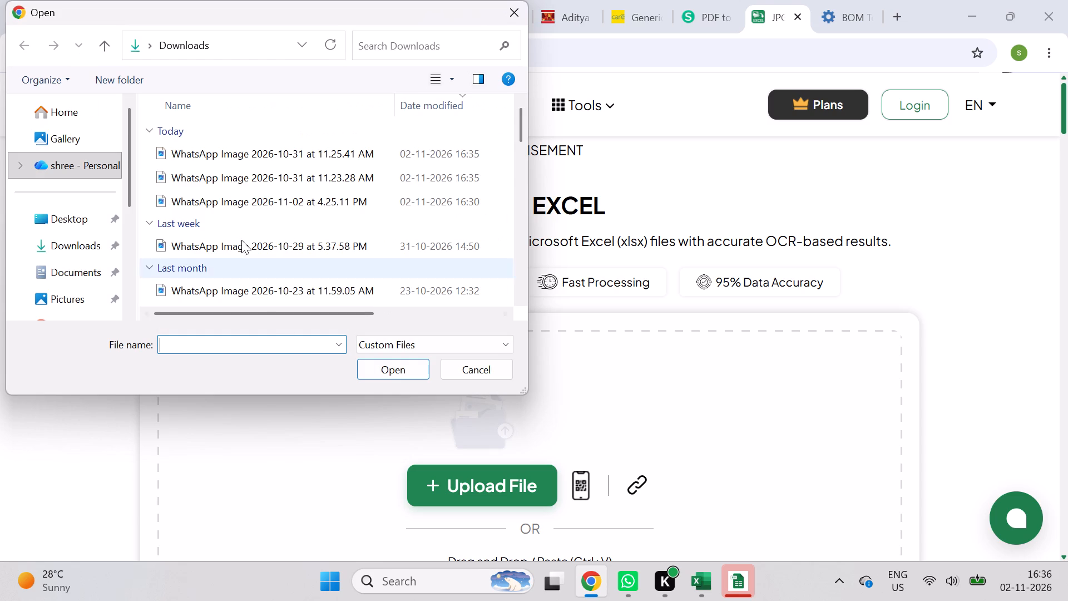
pyautogui.click(240, 176)
pyautogui.click(433, 494)
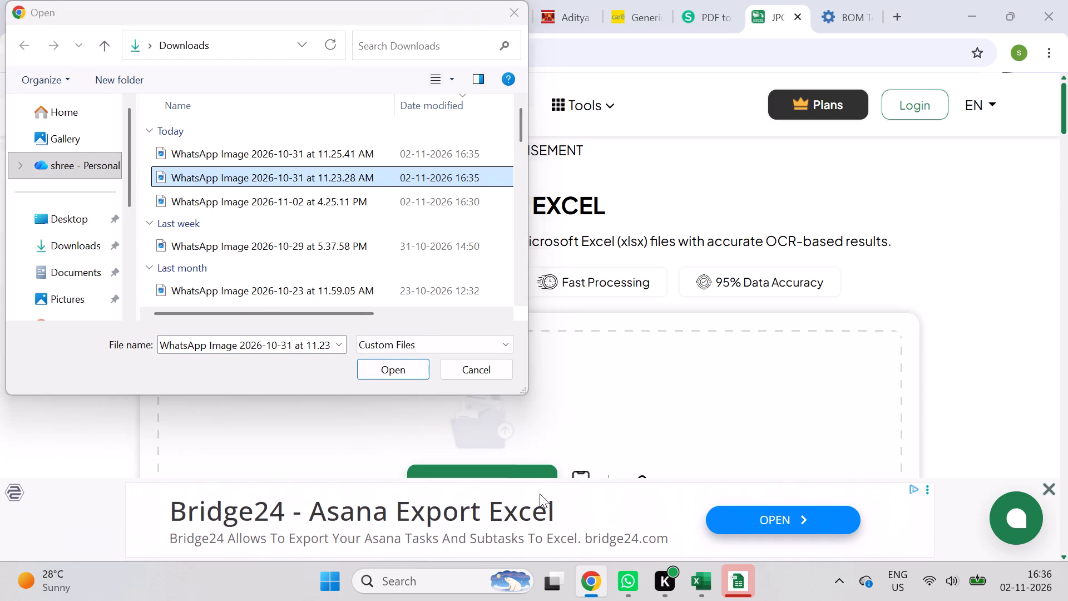
pyautogui.click(379, 376)
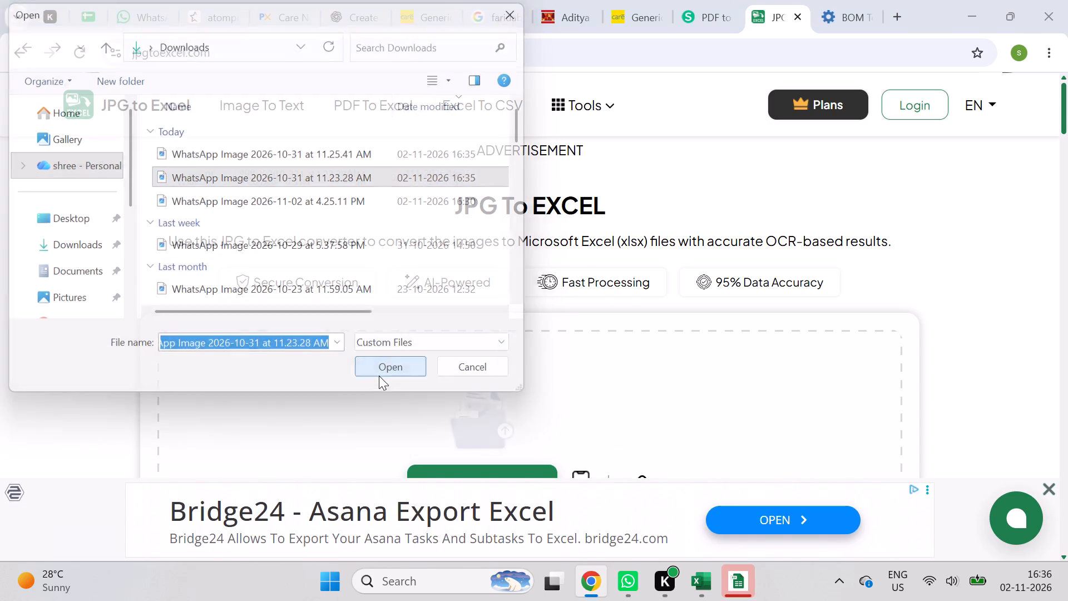
pyautogui.scroll(-4, 785, 373)
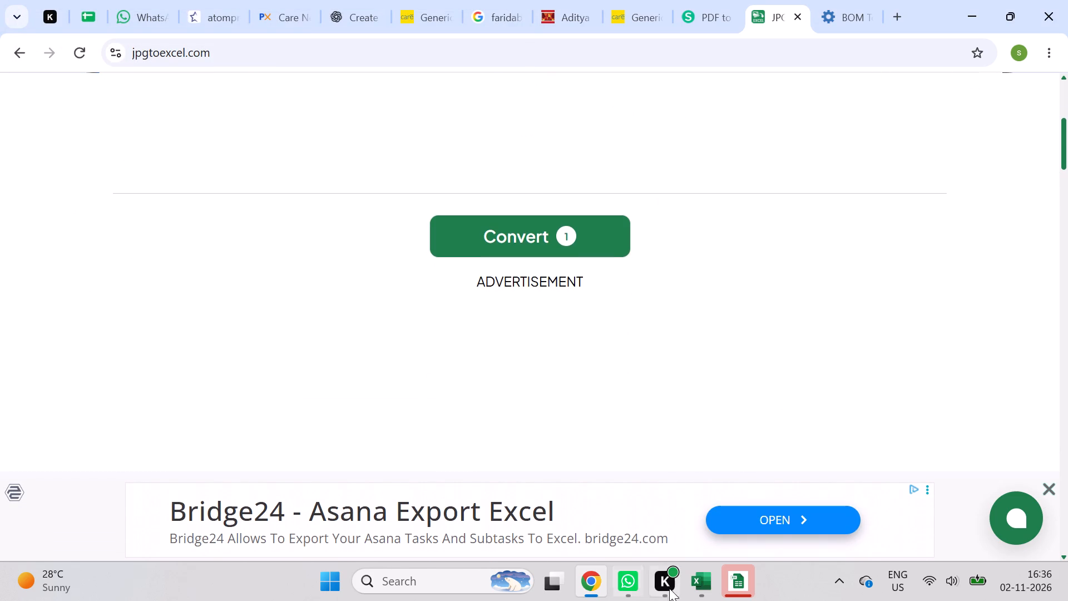
# Switch to Book1 in Excel and paste the copied policy table at cell D11, above the existing leads rows.
pyautogui.click(706, 582)
pyautogui.scroll(1, 355, 322)
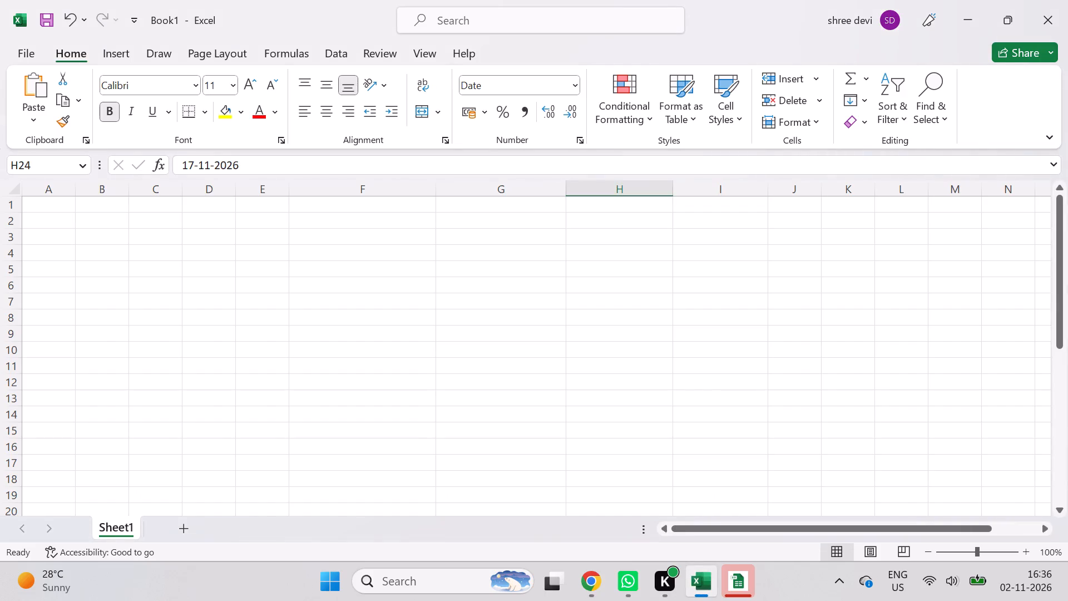
pyautogui.scroll(-2, 317, 428)
pyautogui.scroll(1, 317, 389)
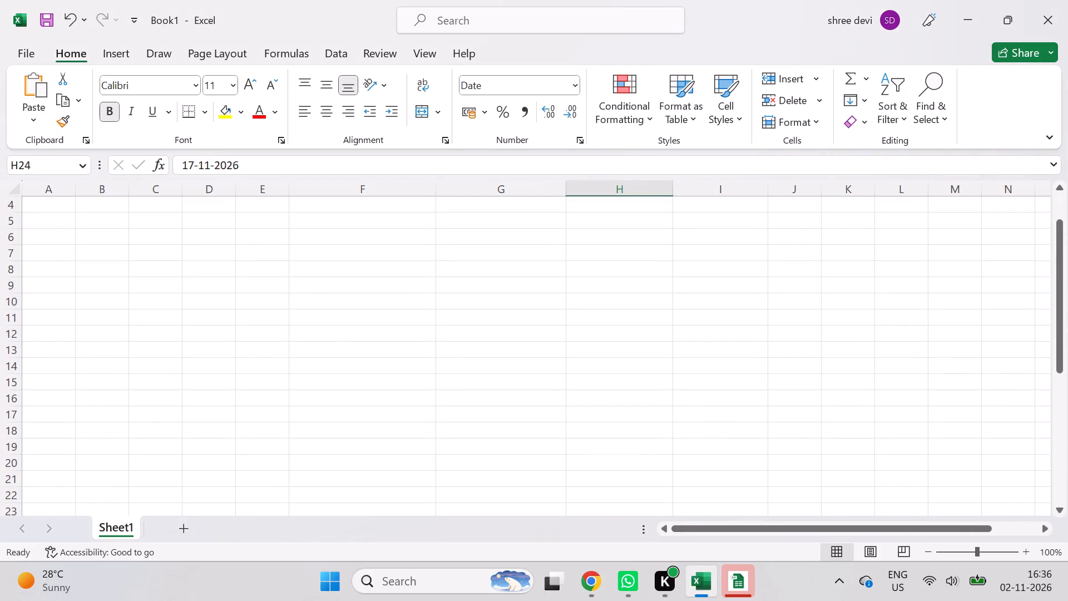
pyautogui.click(248, 315)
pyautogui.scroll(-2, 292, 406)
pyautogui.scroll(1, 289, 381)
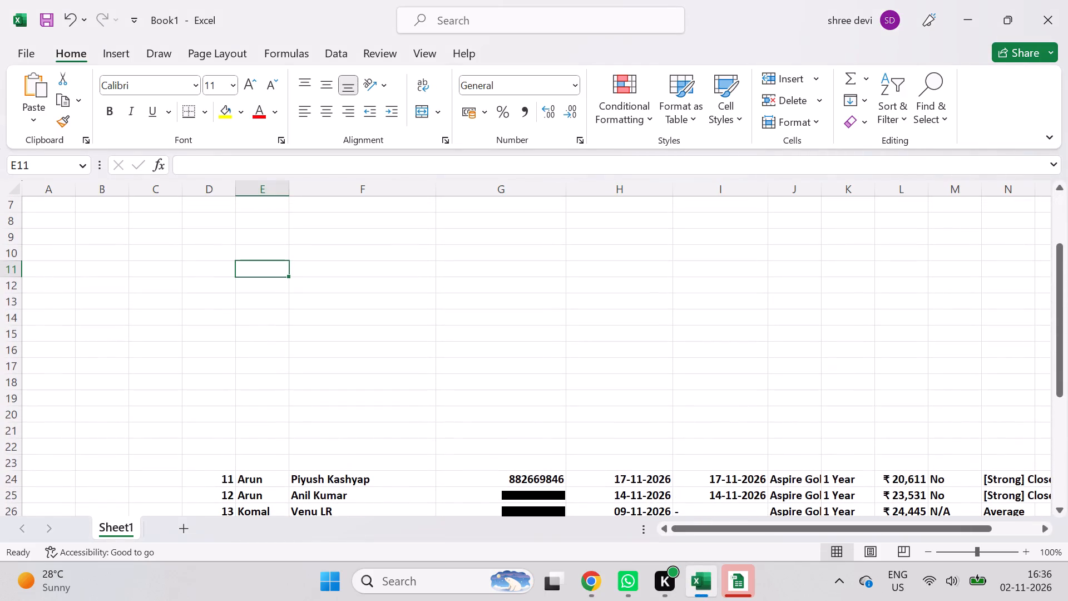
pyautogui.click(224, 268)
pyautogui.hotkey('ctrl', 'v')
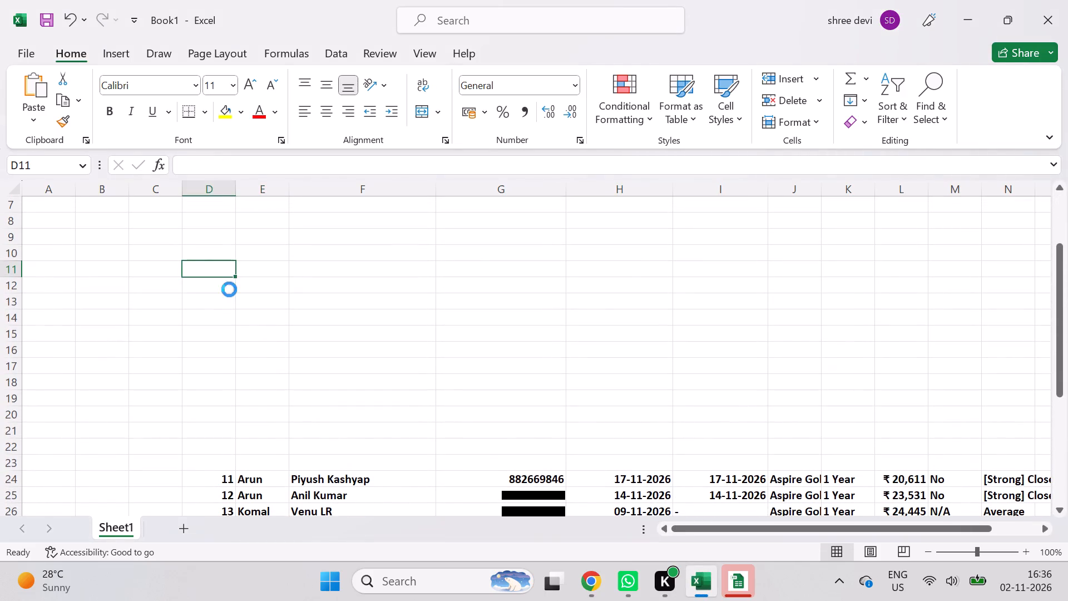
pyautogui.scroll(10, 292, 305)
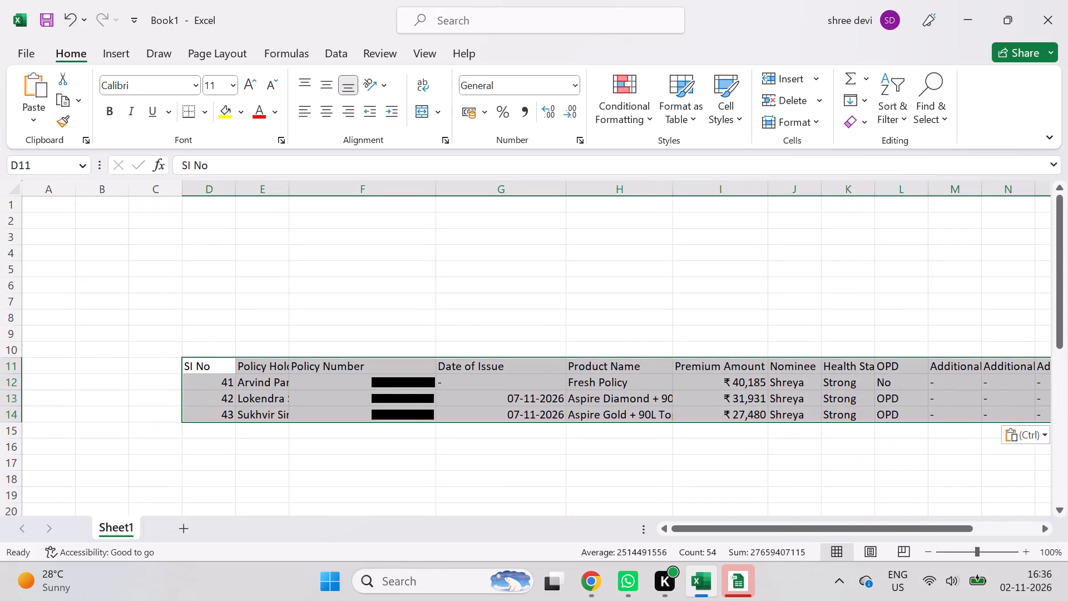
# Undo the pastes of the leads table at C12 and D11 in Book1 and paste it at cell E14 instead.
pyautogui.scroll(1, 289, 284)
pyautogui.click(165, 387)
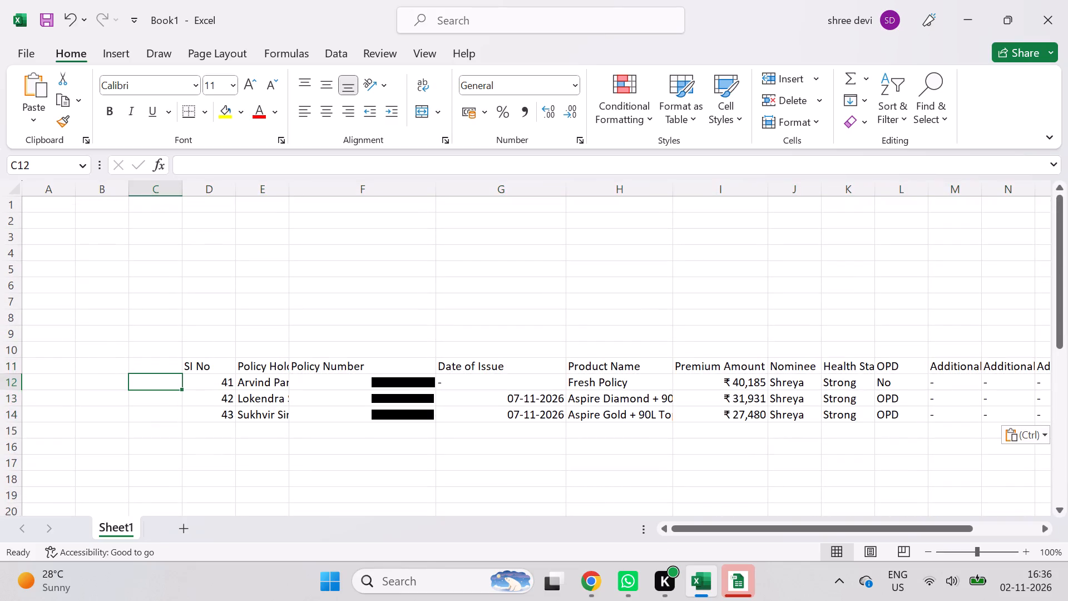
pyautogui.hotkey('ctrl', 'v')
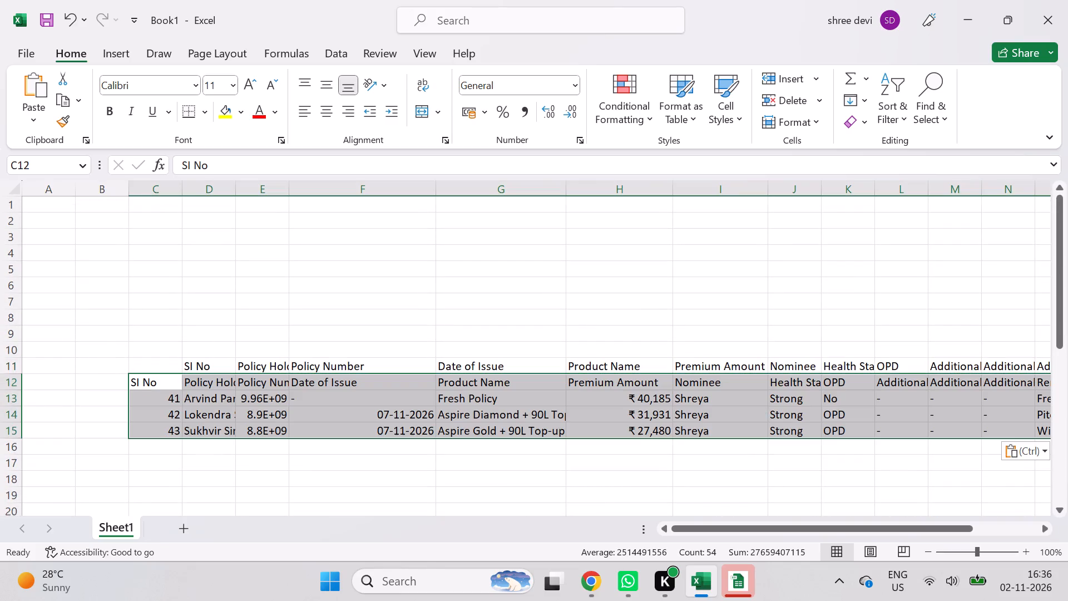
pyautogui.click(66, 12)
pyautogui.click(66, 12)
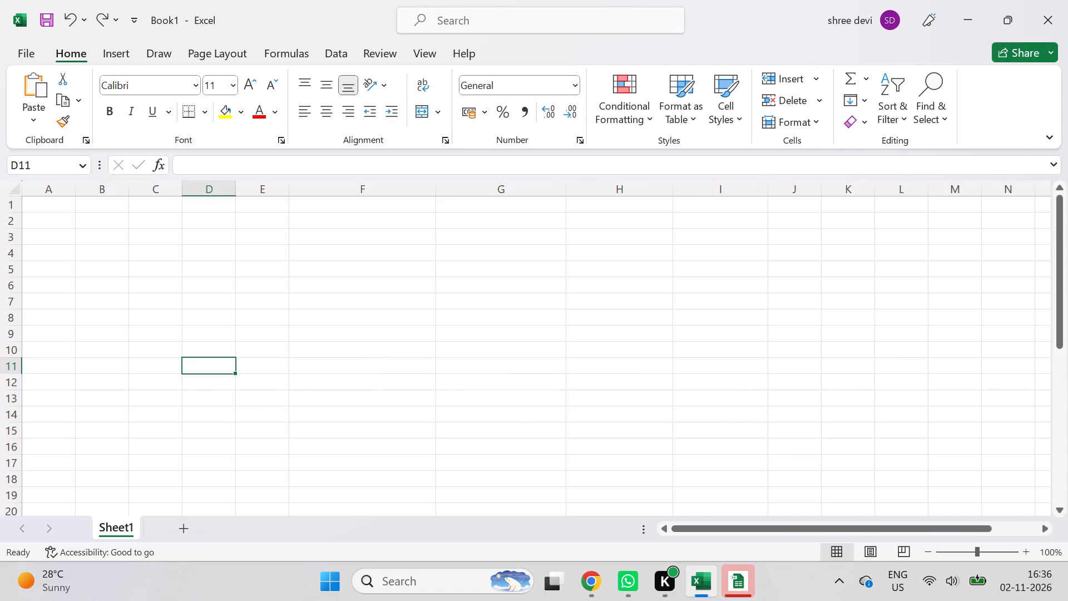
pyautogui.hotkey('ctrl', 'v')
pyautogui.scroll(3, 385, 331)
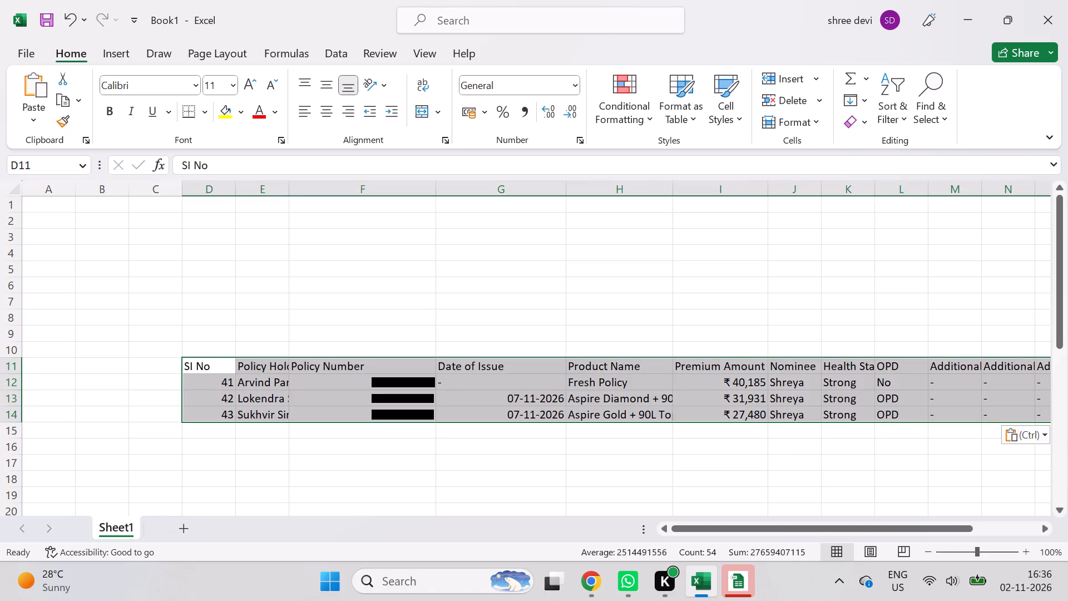
pyautogui.click(68, 21)
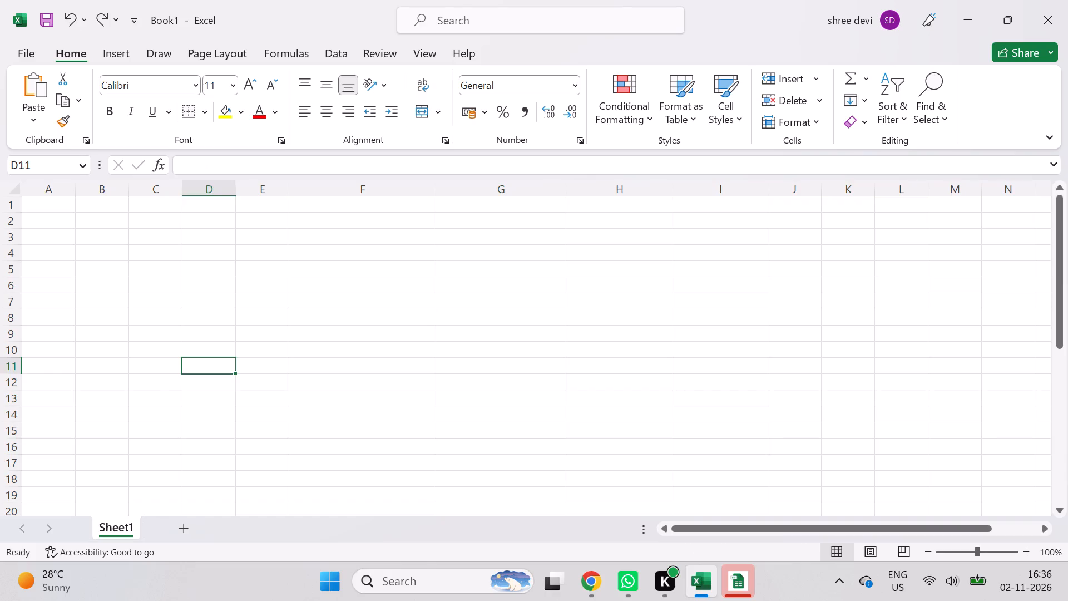
pyautogui.click(251, 420)
pyautogui.hotkey('ctrl', 'v')
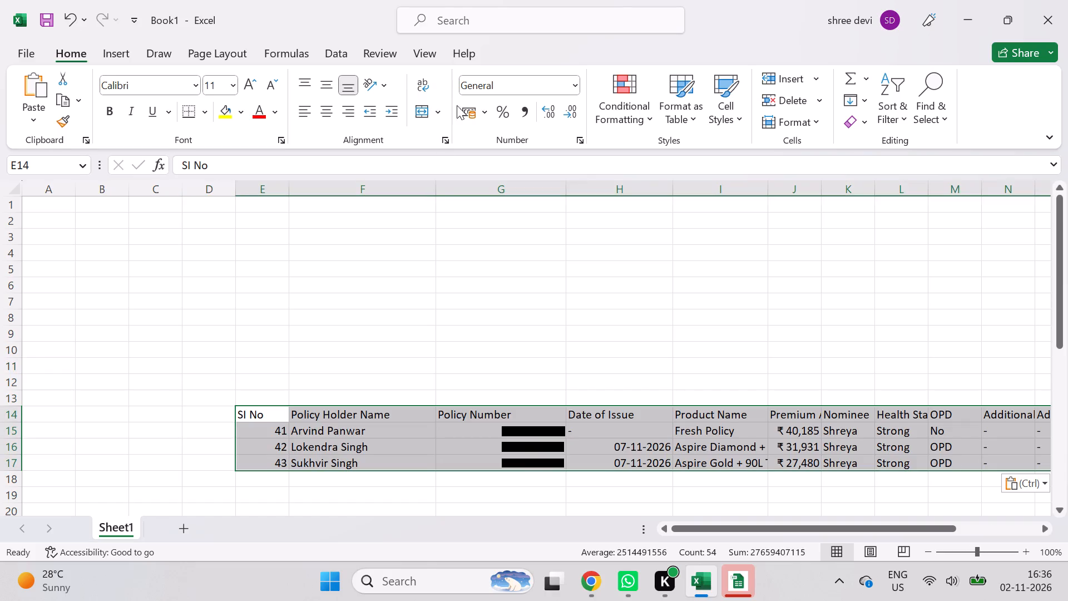
# On jpgtoexcel.com in Chrome, convert the uploaded table image to Excel and copy the whole resulting table.
pyautogui.click(602, 578)
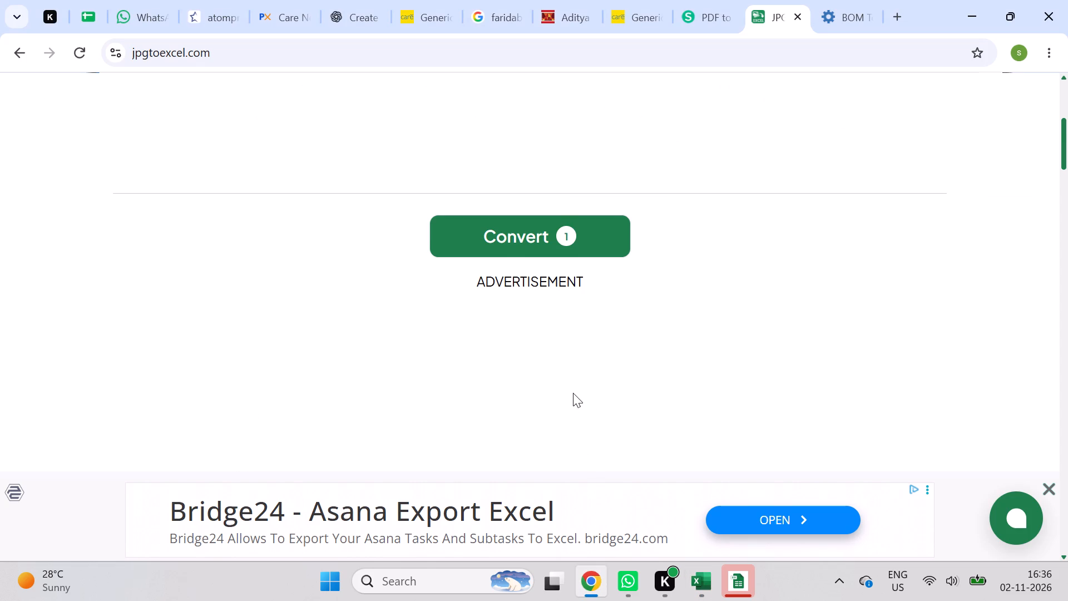
pyautogui.scroll(-2, 573, 393)
pyautogui.scroll(2, 566, 364)
pyautogui.click(512, 239)
pyautogui.scroll(5, 523, 290)
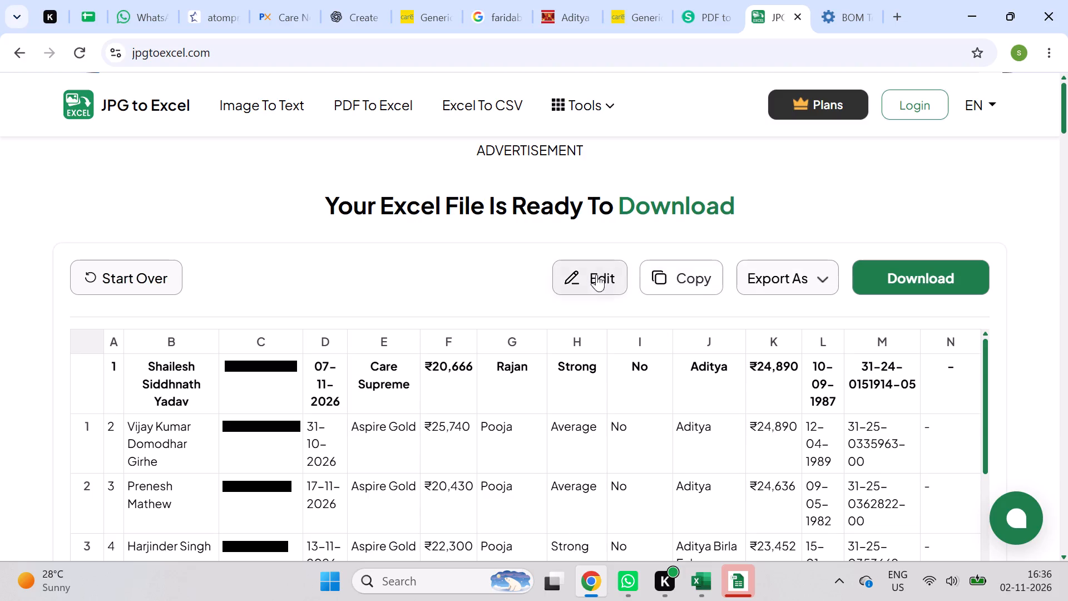
pyautogui.click(657, 270)
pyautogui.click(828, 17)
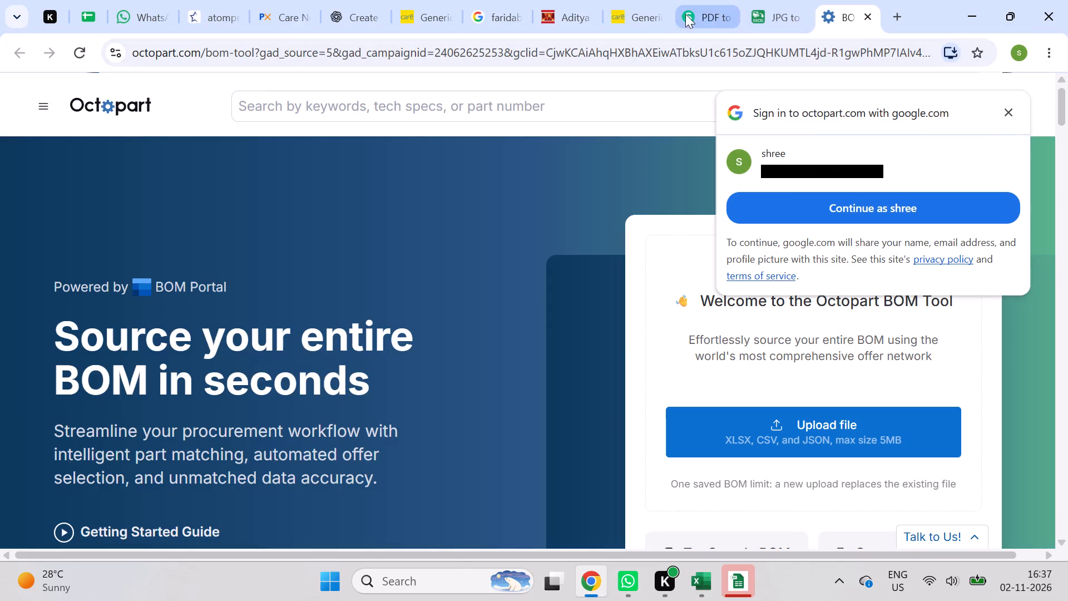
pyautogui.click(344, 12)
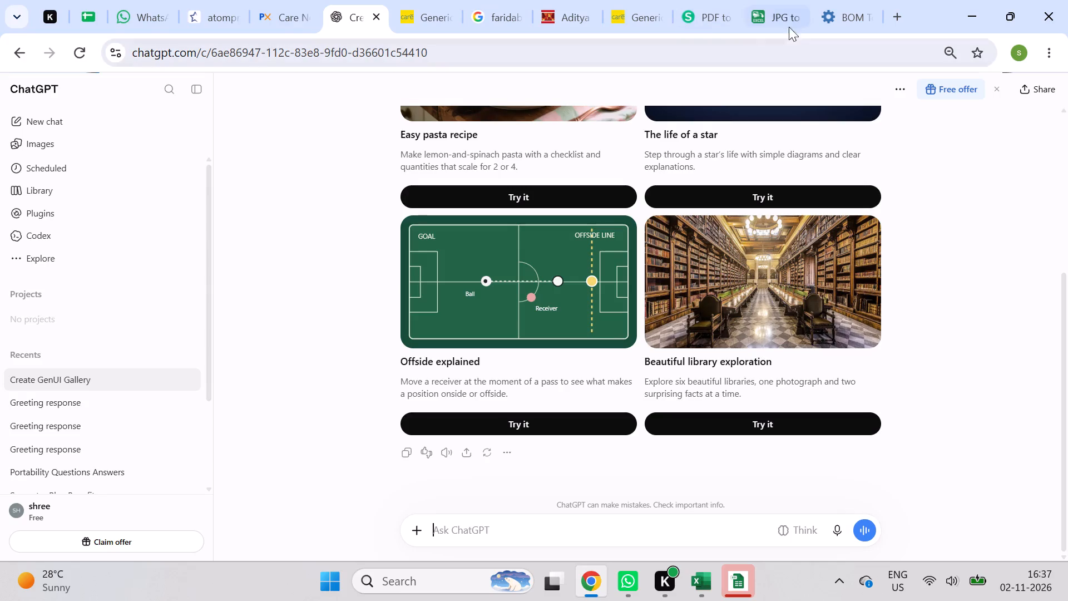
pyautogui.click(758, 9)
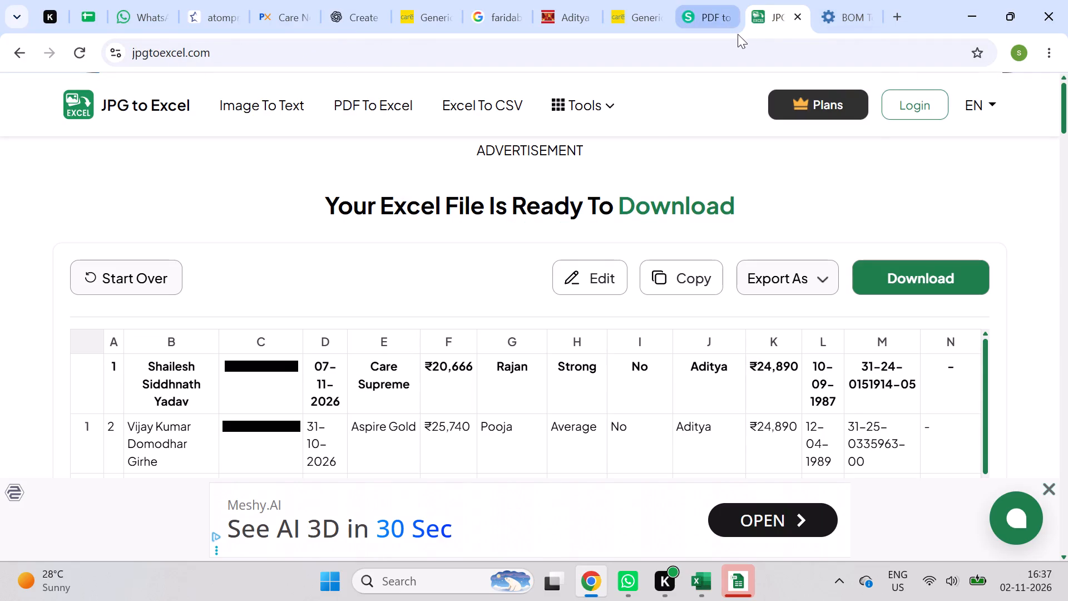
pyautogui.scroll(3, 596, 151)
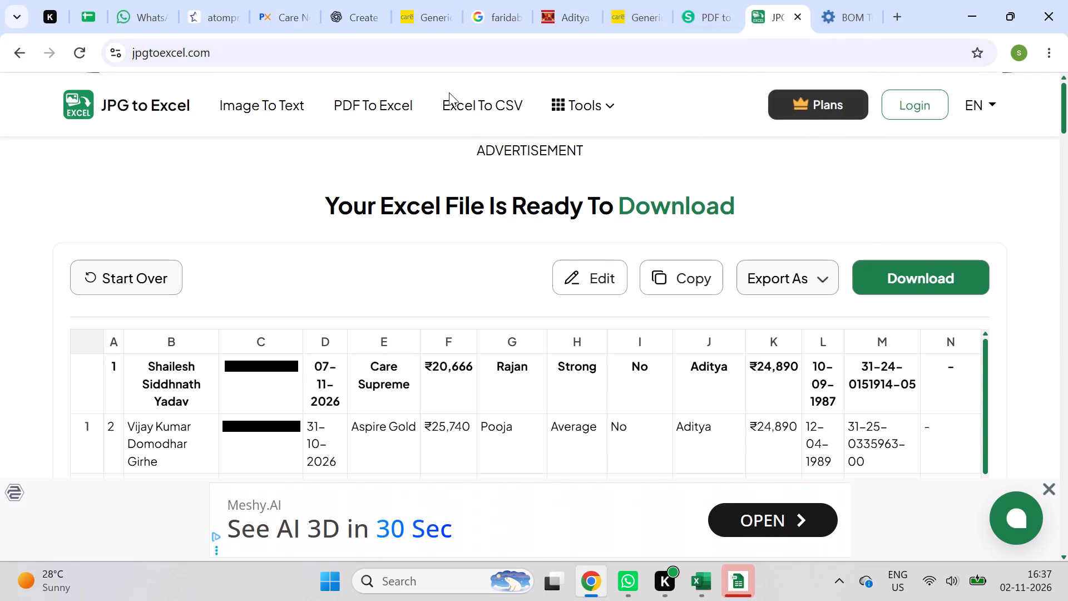
# In Book1 in Excel, paste the newly copied leads table at cell E2, above the SI No 41 to 43 rows.
pyautogui.click(699, 584)
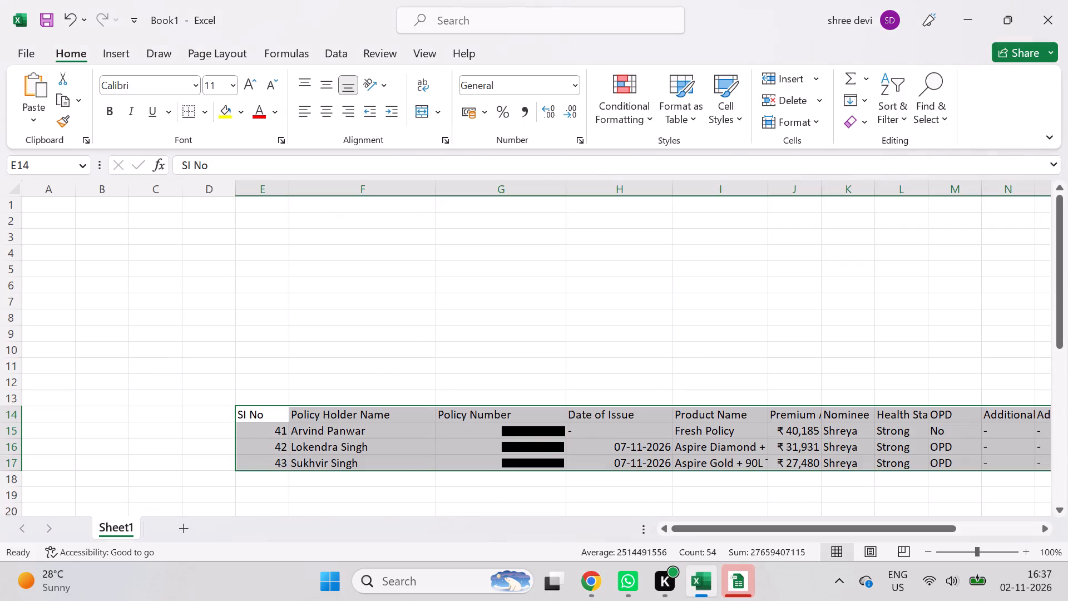
pyautogui.scroll(2, 368, 317)
pyautogui.click(289, 262)
pyautogui.click(268, 225)
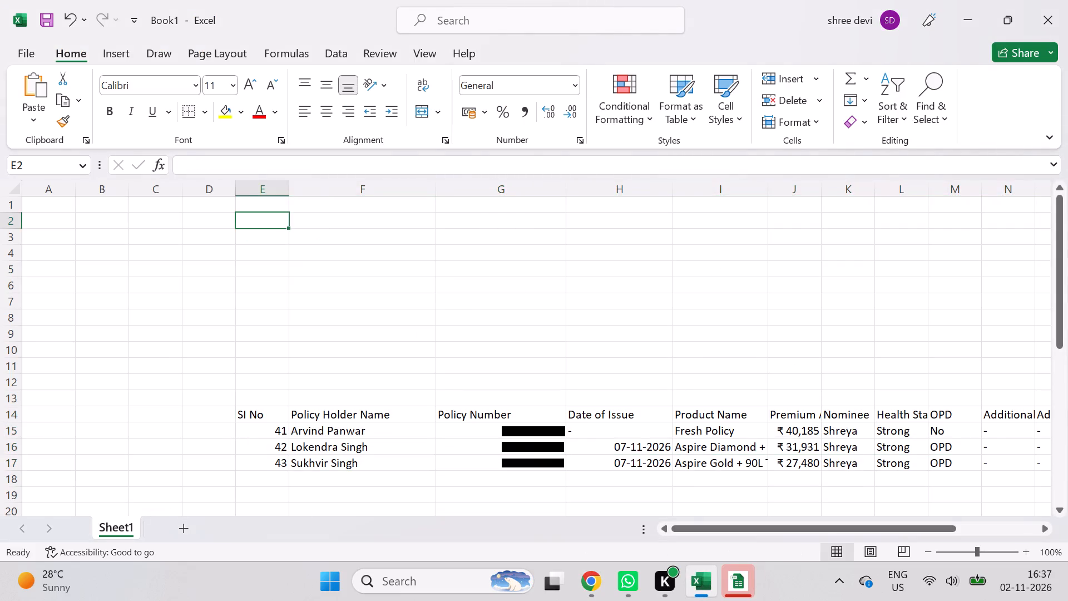
pyautogui.hotkey('ctrl', 'v')
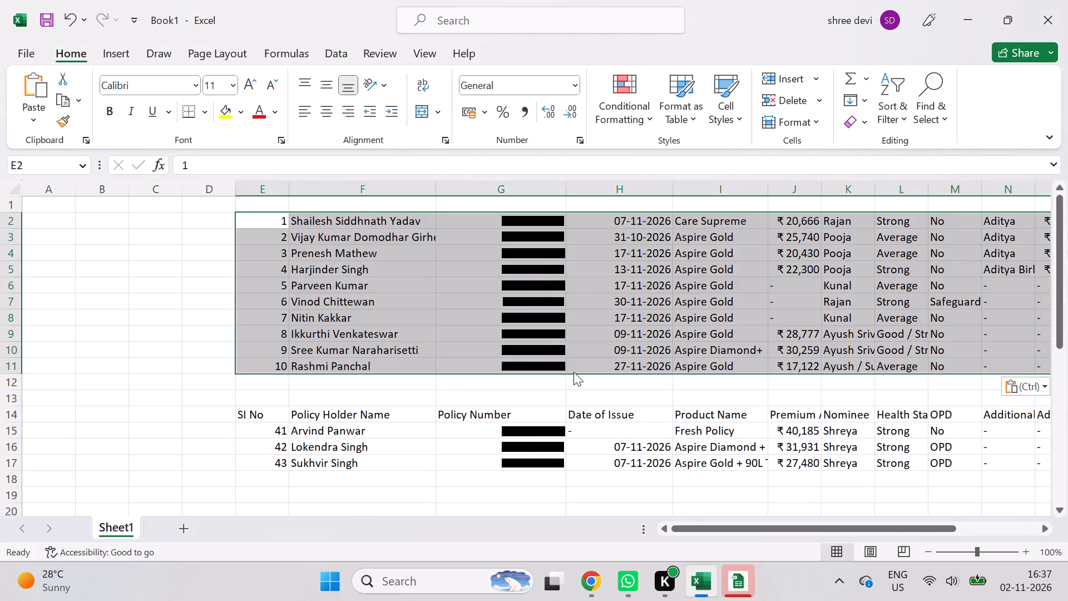
# Clear the SI No and Policy Holder Name headers from cells E14 and F14 of the lower table.
pyautogui.click(573, 372)
pyautogui.scroll(-1, 700, 373)
pyautogui.click(560, 415)
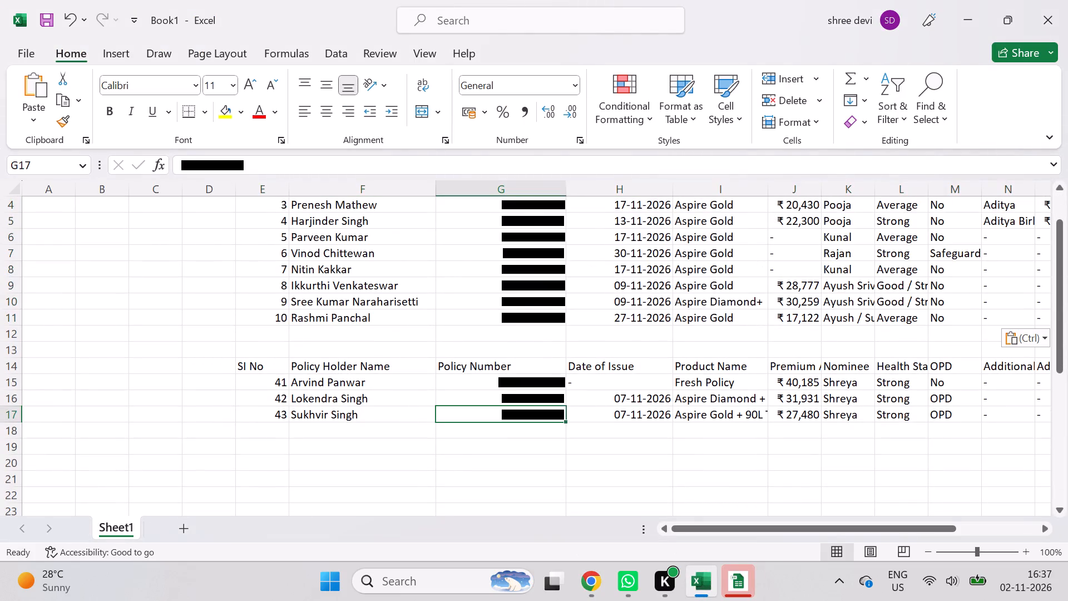
pyautogui.click(494, 359)
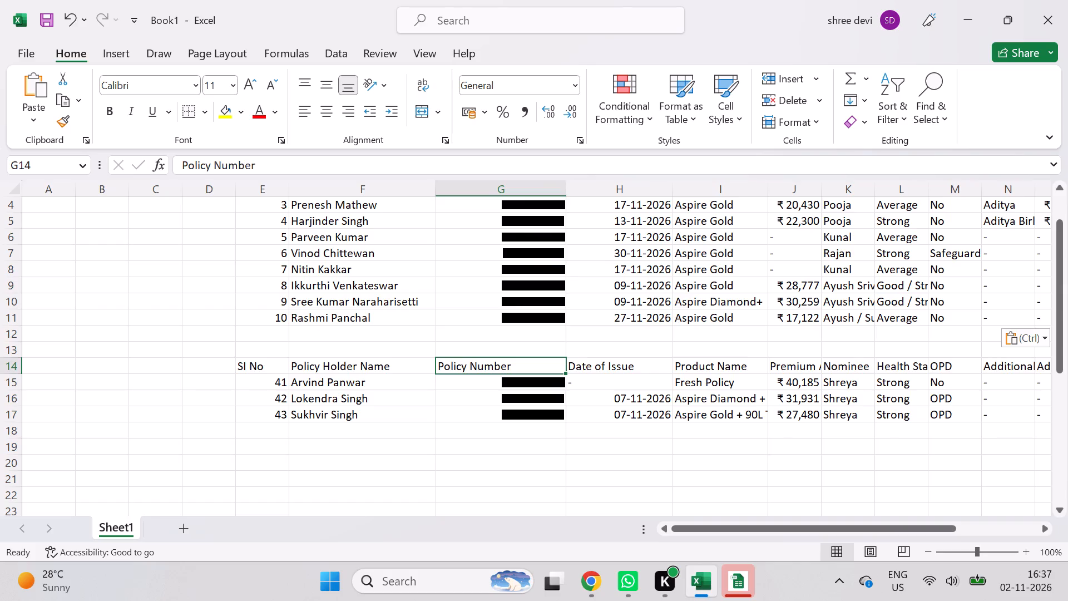
pyautogui.moveTo(275, 365); pyautogui.dragTo(664, 377)
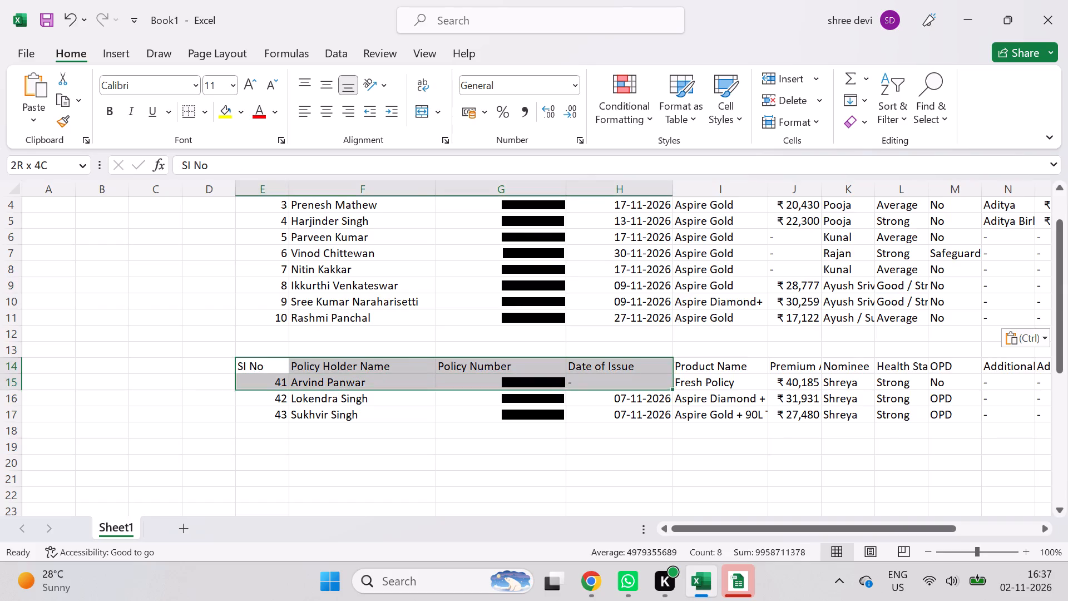
pyautogui.moveTo(664, 377); pyautogui.dragTo(828, 359)
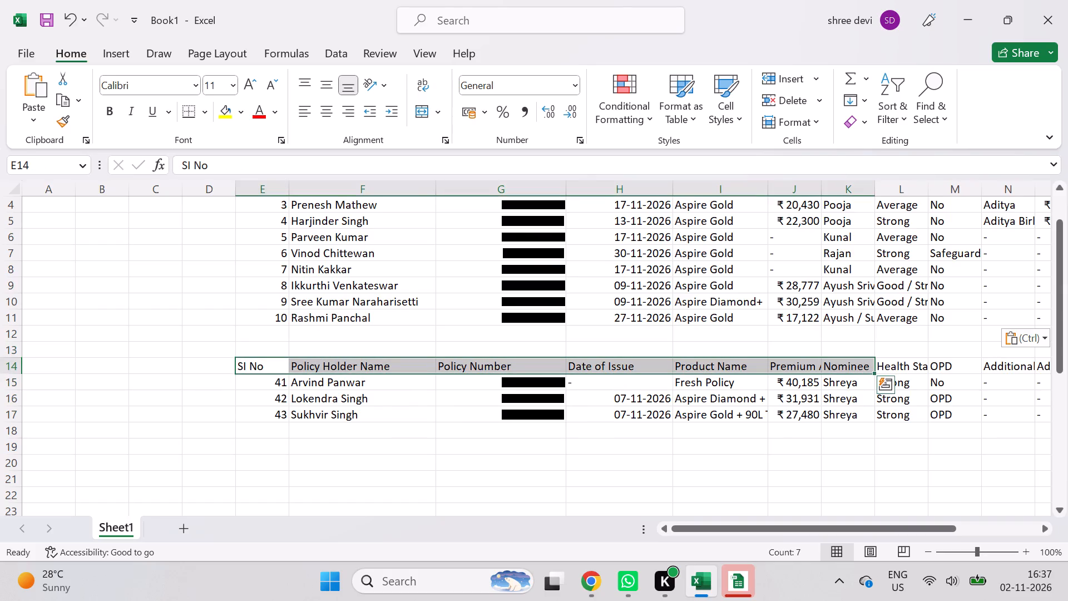
pyautogui.press('BackSpace')
pyautogui.press('BackSpace')
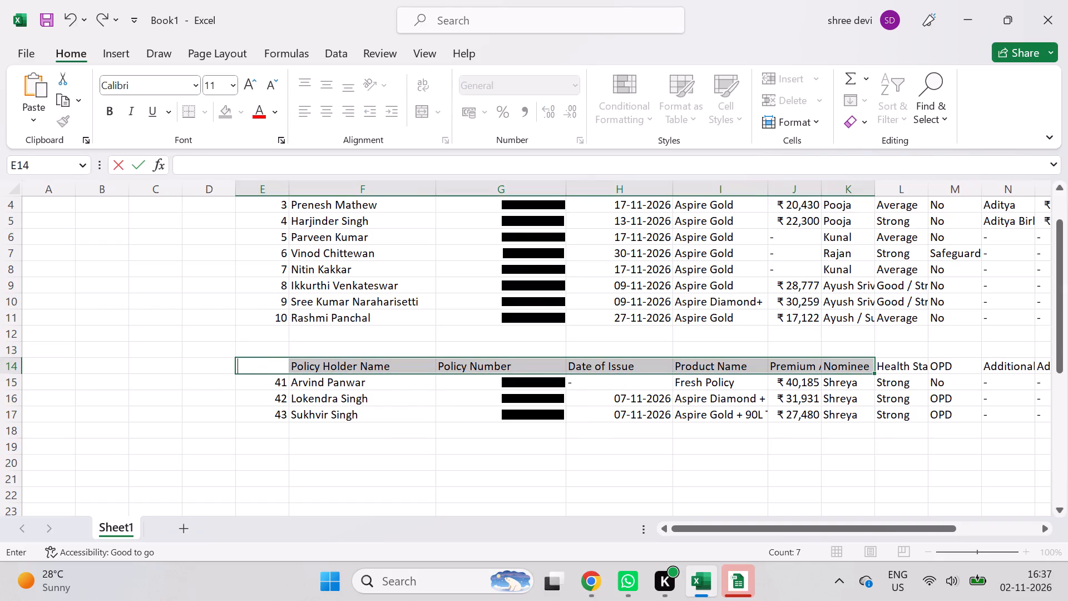
pyautogui.click(387, 372)
pyautogui.press('BackSpace')
pyautogui.click(389, 366)
pyautogui.press('BackSpace')
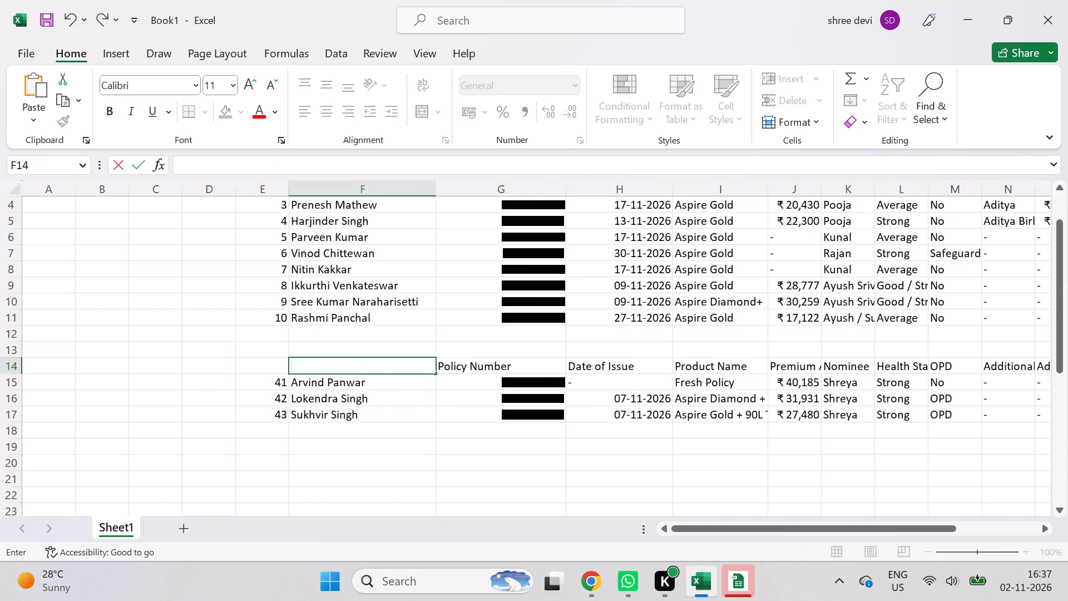
# Clear the Policy Number, Date of Issue and Product Name headers from cells G14 to I14.
pyautogui.click(492, 372)
pyautogui.press('BackSpace')
pyautogui.press('BackSpace')
pyautogui.click(592, 372)
pyautogui.press('BackSpace')
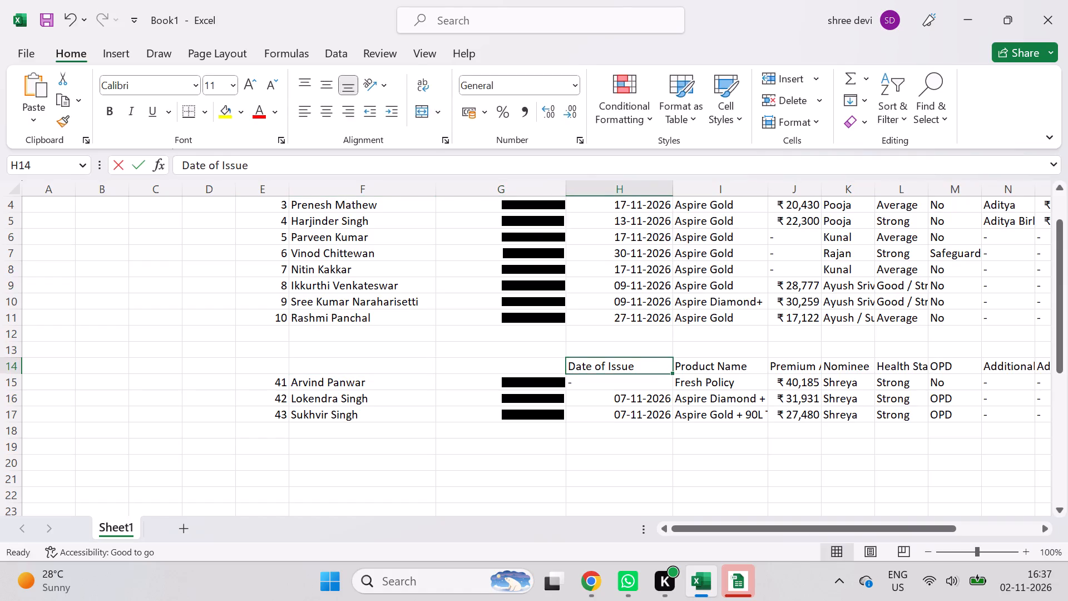
pyautogui.click(730, 373)
pyautogui.press('BackSpace')
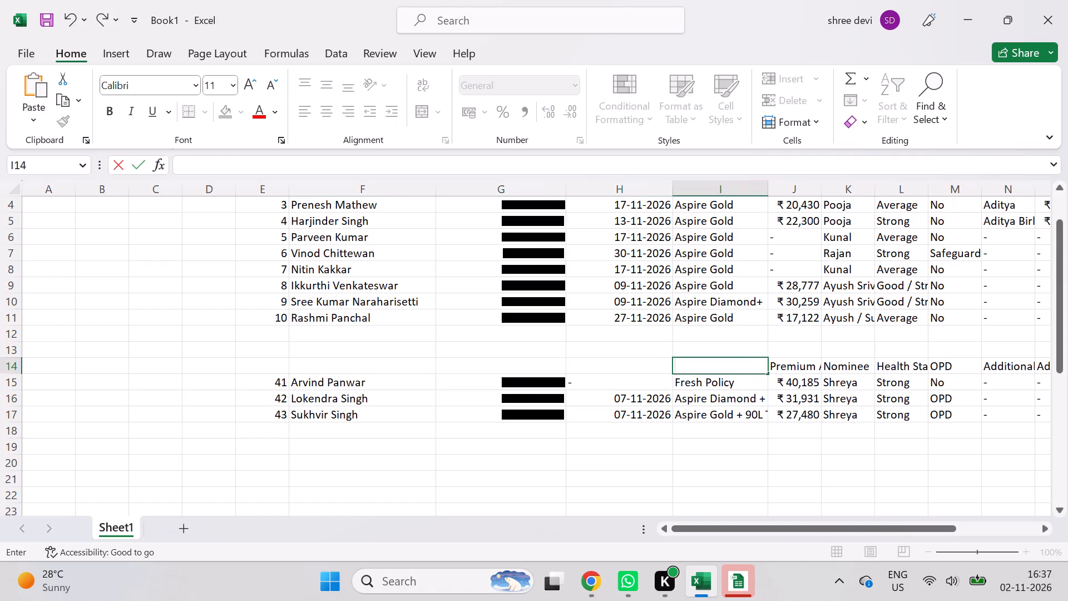
# Clear the remaining row 14 headers from Premium Amount in J14 through Additional Rider 1 in N14.
pyautogui.click(827, 366)
pyautogui.press('BackSpace')
pyautogui.click(798, 364)
pyautogui.press('BackSpace')
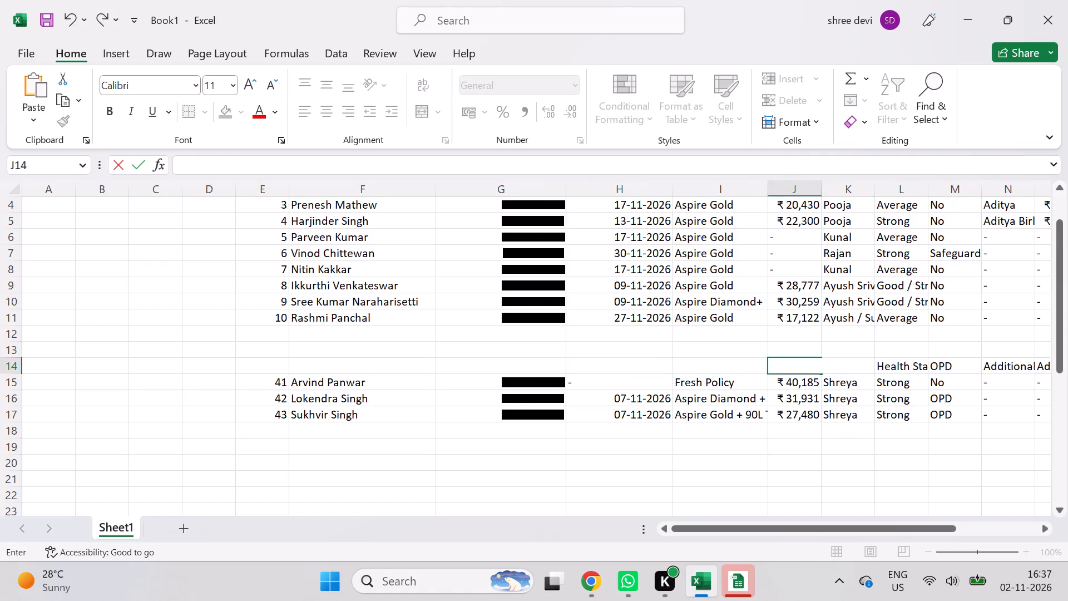
pyautogui.click(924, 362)
pyautogui.press('BackSpace')
pyautogui.click(850, 366)
pyautogui.press('BackSpace')
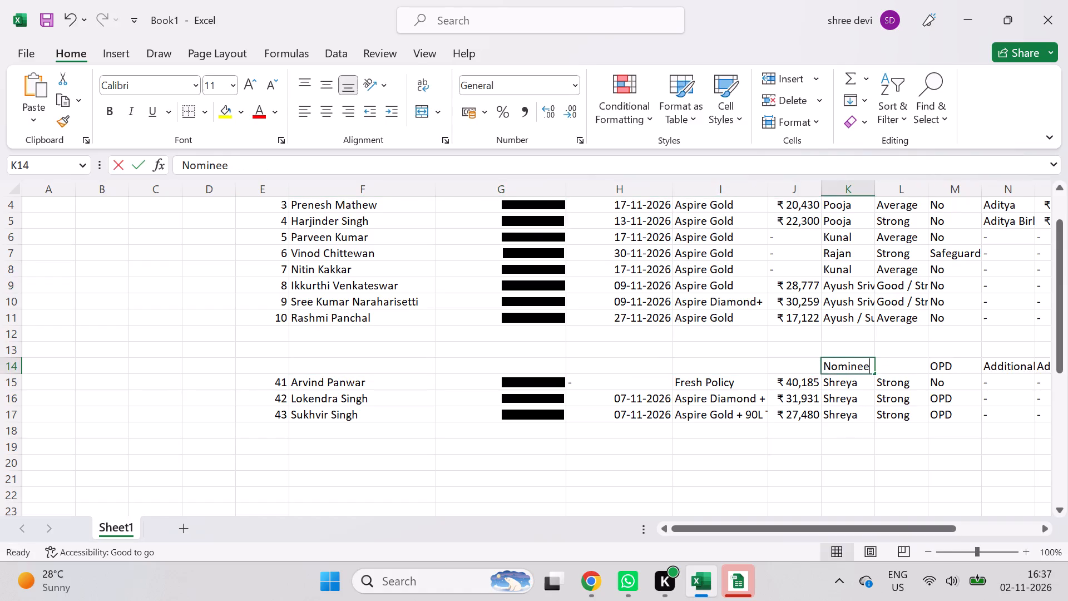
pyautogui.click(948, 362)
pyautogui.press('BackSpace')
pyautogui.click(1011, 367)
pyautogui.press('BackSpace')
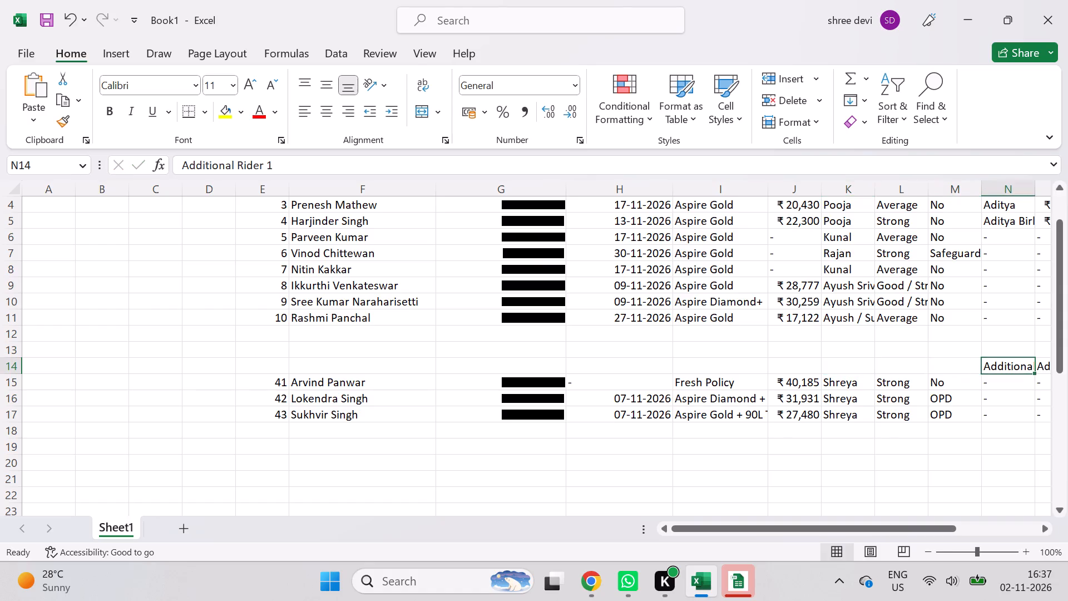
pyautogui.press('BackSpace')
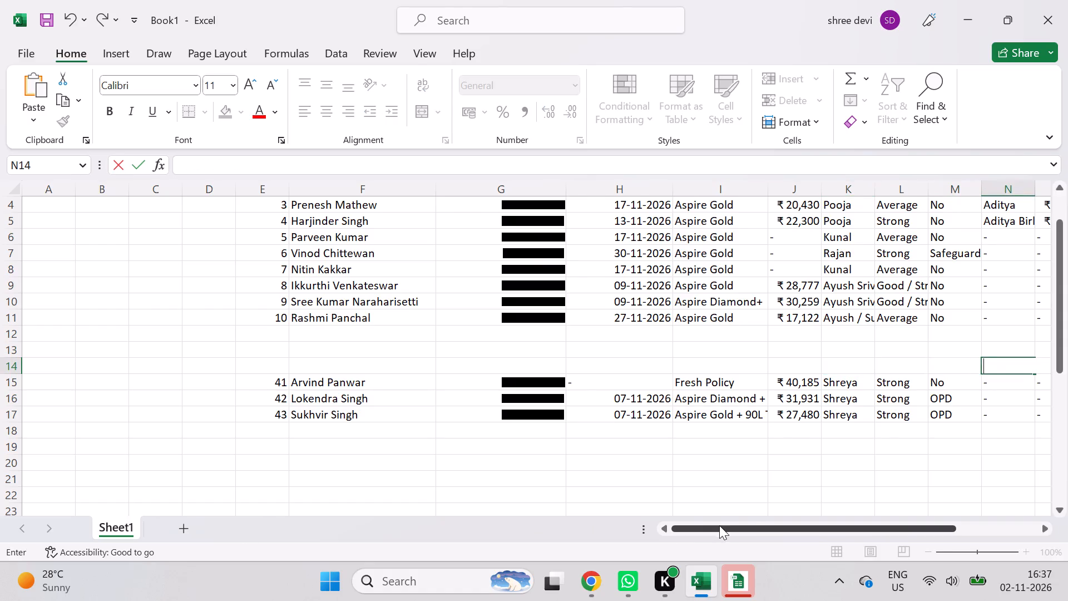
pyautogui.moveTo(719, 525); pyautogui.dragTo(812, 535)
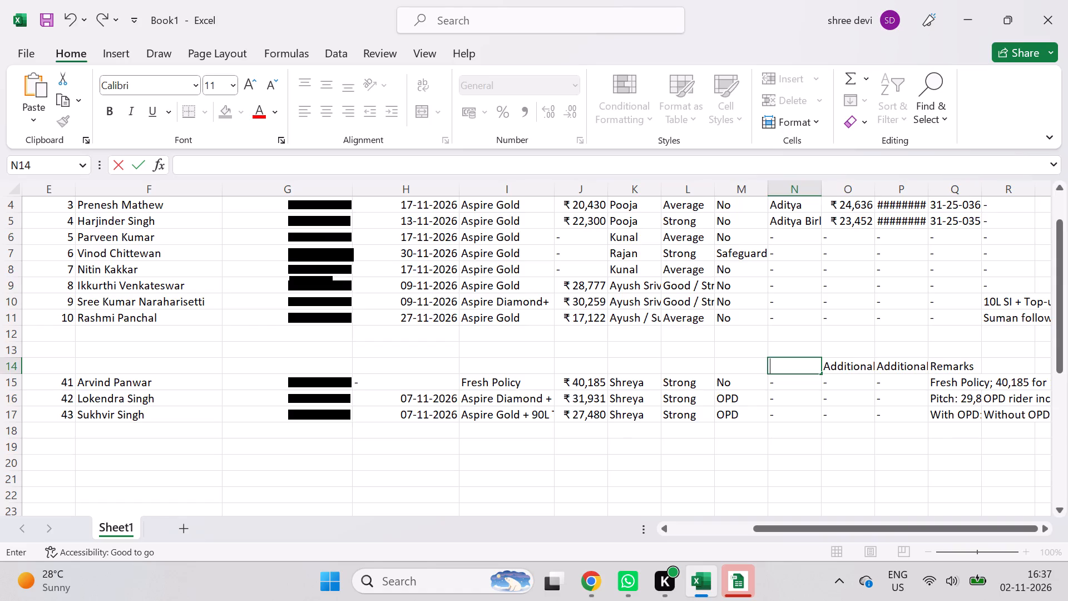
pyautogui.scroll(2, 122, 327)
pyautogui.scroll(-1, 350, 401)
pyautogui.scroll(1, 349, 396)
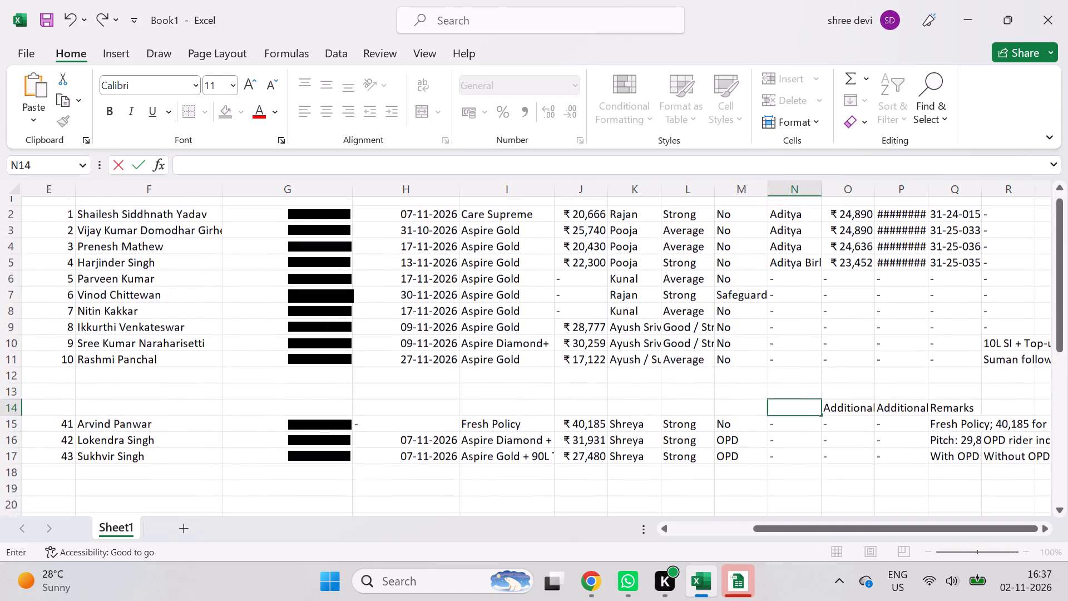
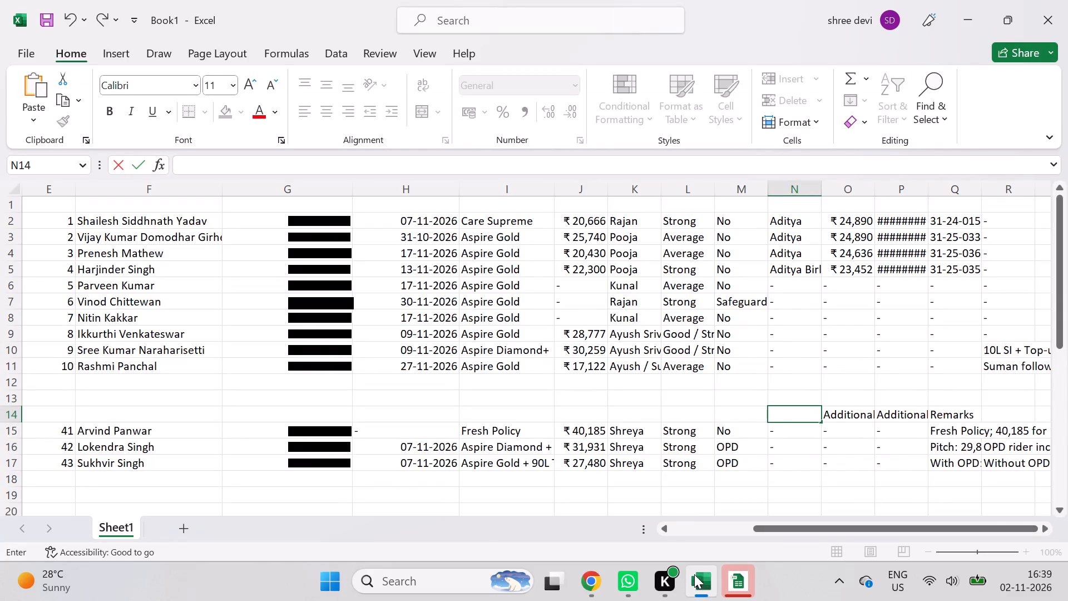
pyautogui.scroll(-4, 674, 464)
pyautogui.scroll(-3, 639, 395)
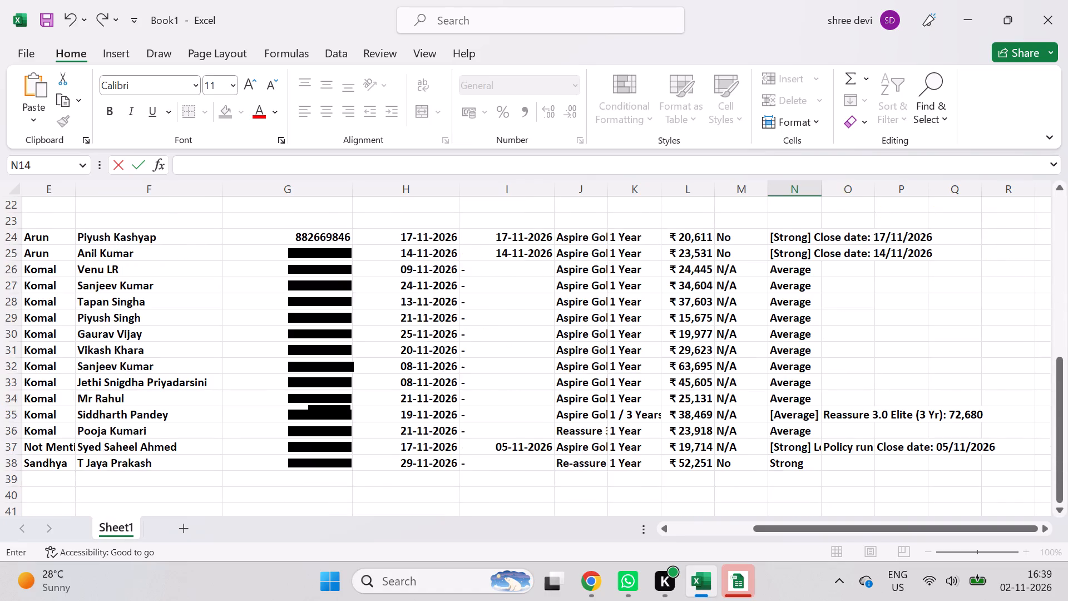
# Clear the No entries from cells M24 and M25 in the lower leads table.
pyautogui.moveTo(747, 237); pyautogui.dragTo(749, 496)
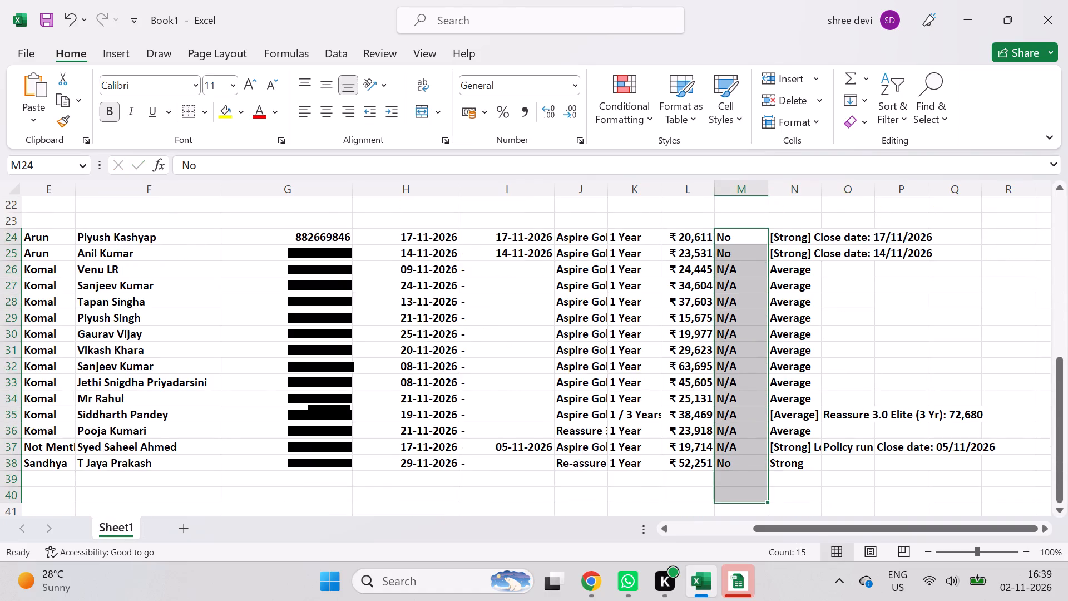
pyautogui.press('BackSpace')
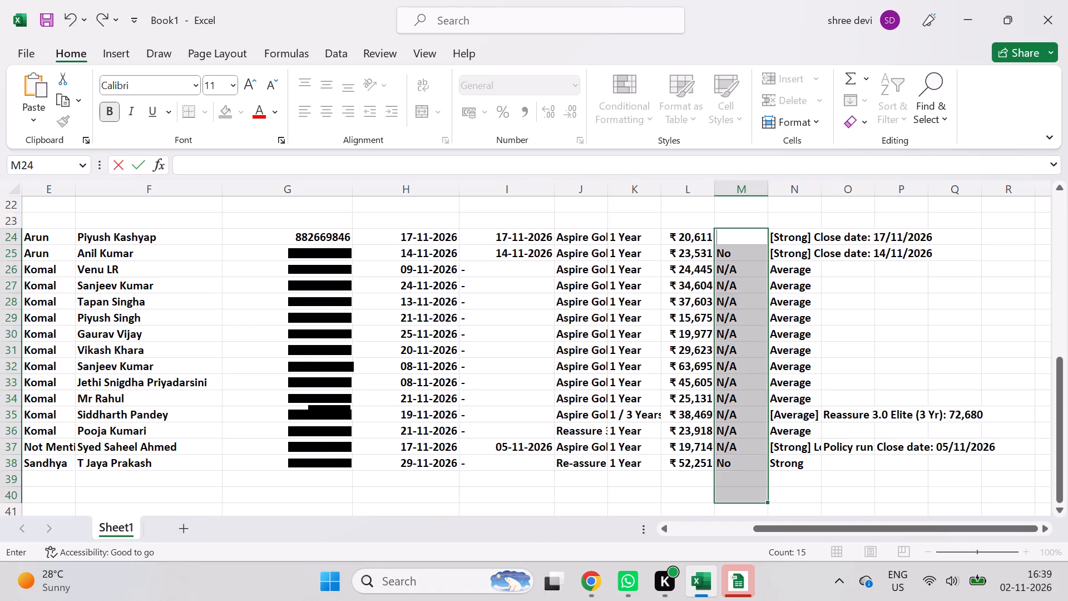
pyautogui.press('Delete')
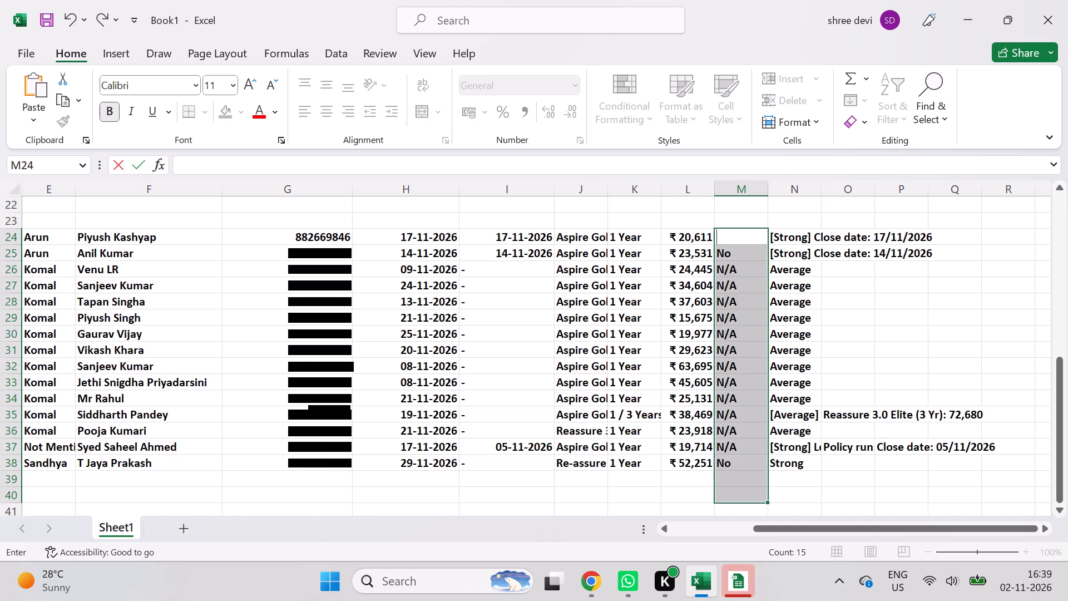
pyautogui.click(745, 259)
pyautogui.moveTo(743, 256); pyautogui.dragTo(772, 410)
pyautogui.press('Delete')
pyautogui.click(724, 336)
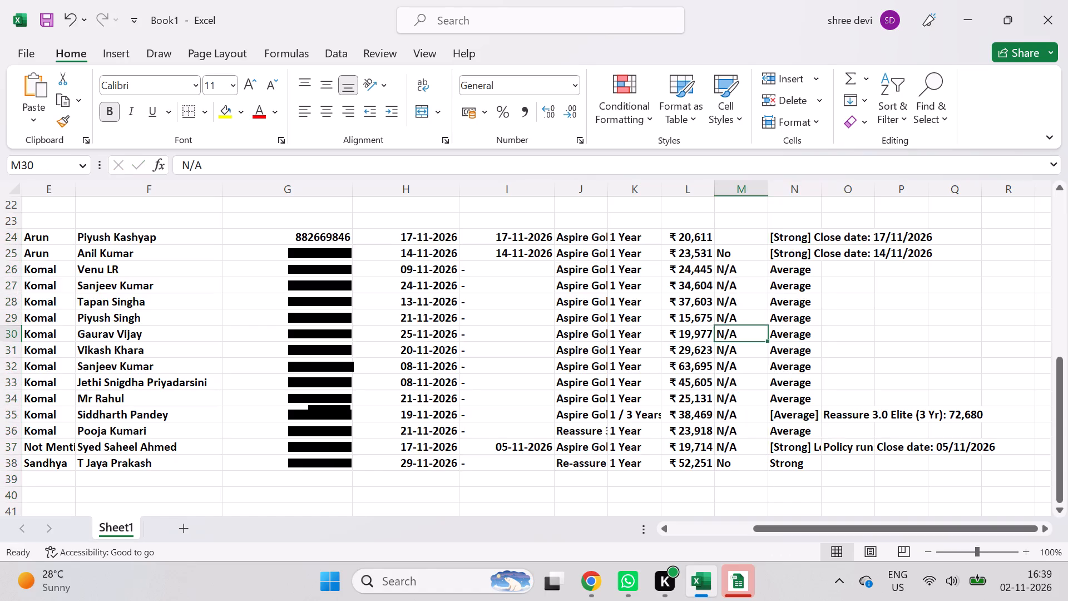
pyautogui.moveTo(727, 260); pyautogui.dragTo(754, 338)
pyautogui.press('BackSpace')
pyautogui.press('BackSpace')
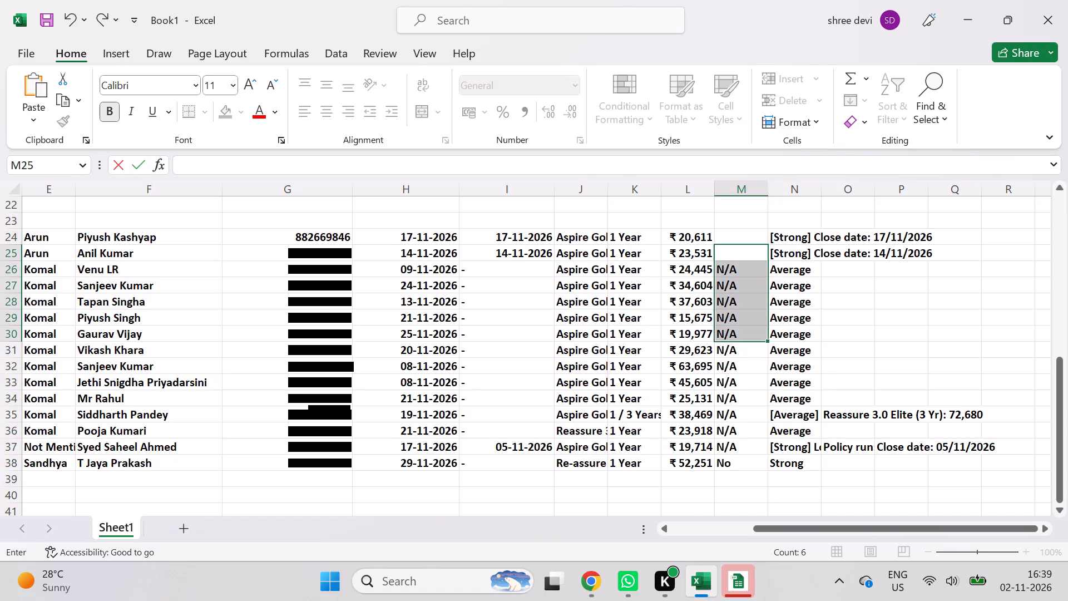
# Clear the N/A entries from cells M26 and M27, in the two rows below.
pyautogui.moveTo(738, 280); pyautogui.dragTo(758, 343)
pyautogui.press('BackSpace')
pyautogui.press('BackSpace')
pyautogui.click(736, 275)
pyautogui.press('BackSpace')
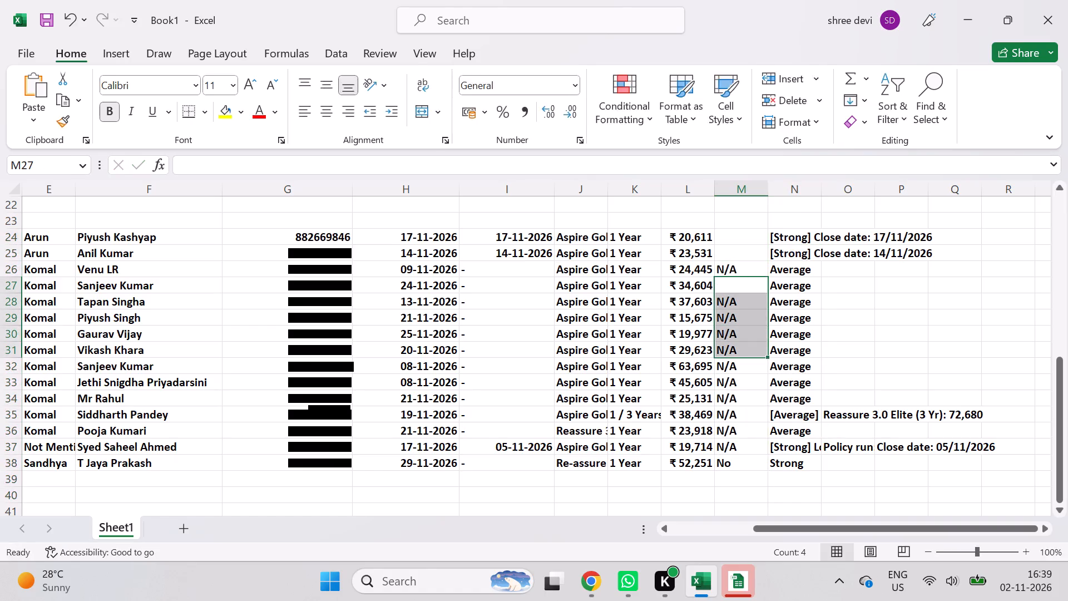
pyautogui.click(734, 264)
pyautogui.click(741, 272)
pyautogui.press('BackSpace')
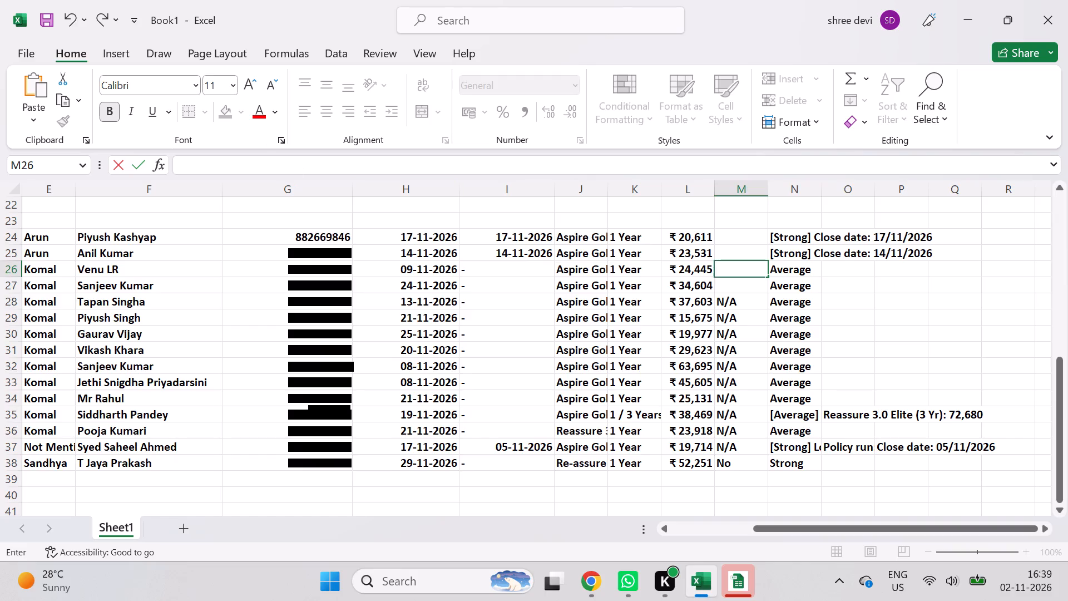
# Widen column G slightly so the numbers in it have more room.
pyautogui.click(354, 196)
pyautogui.scroll(1, 344, 278)
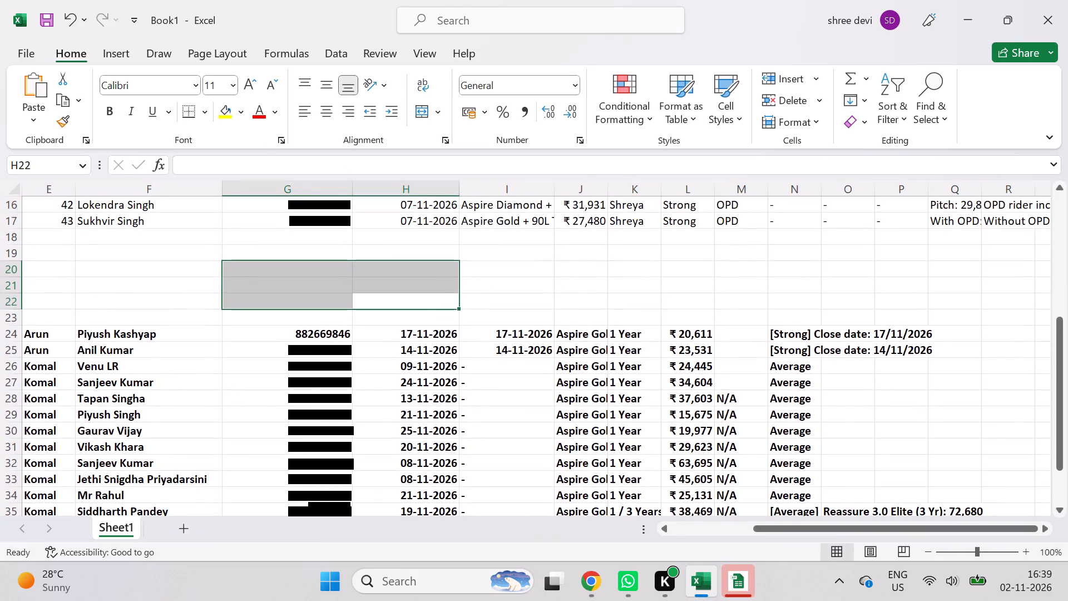
pyautogui.moveTo(352, 190); pyautogui.dragTo(370, 194)
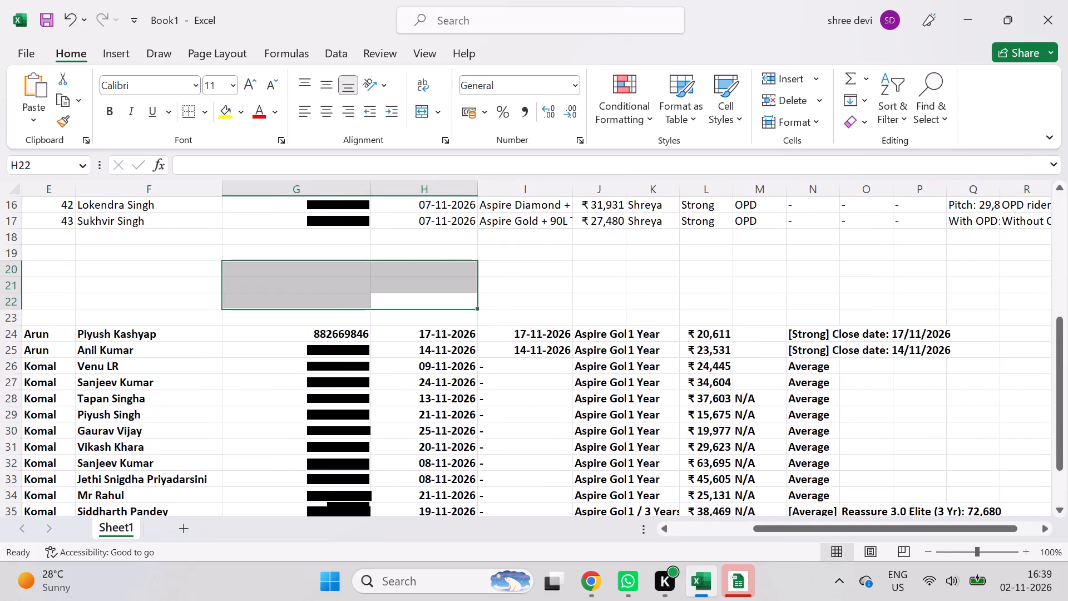
pyautogui.click(385, 332)
pyautogui.click(240, 332)
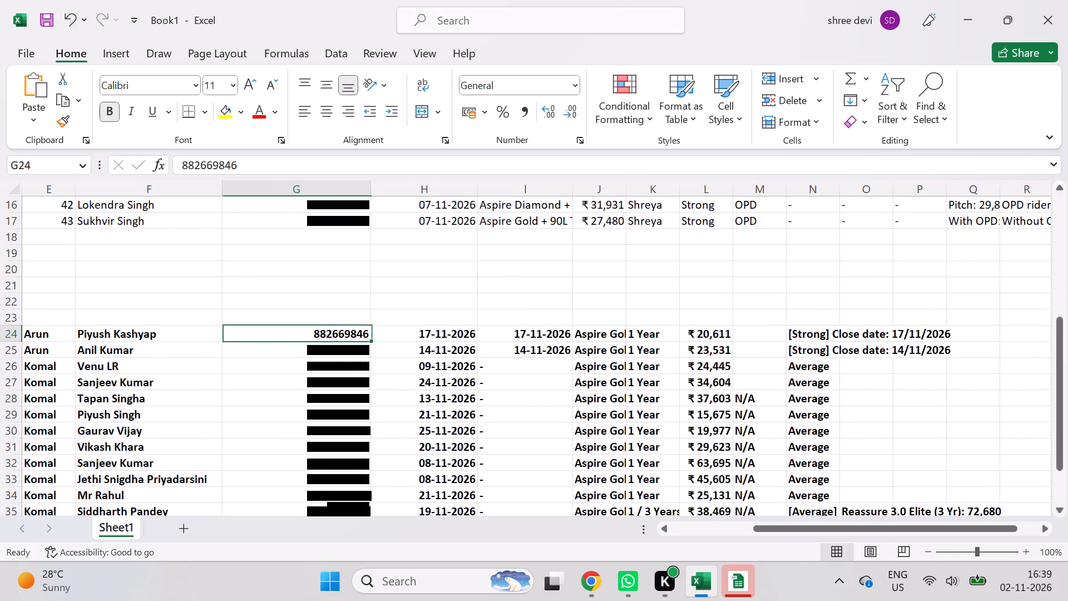
# Clear the dates from cells I24 and I25, and try to clear the date in I37.
pyautogui.scroll(-1, 533, 341)
pyautogui.moveTo(535, 285); pyautogui.dragTo(530, 486)
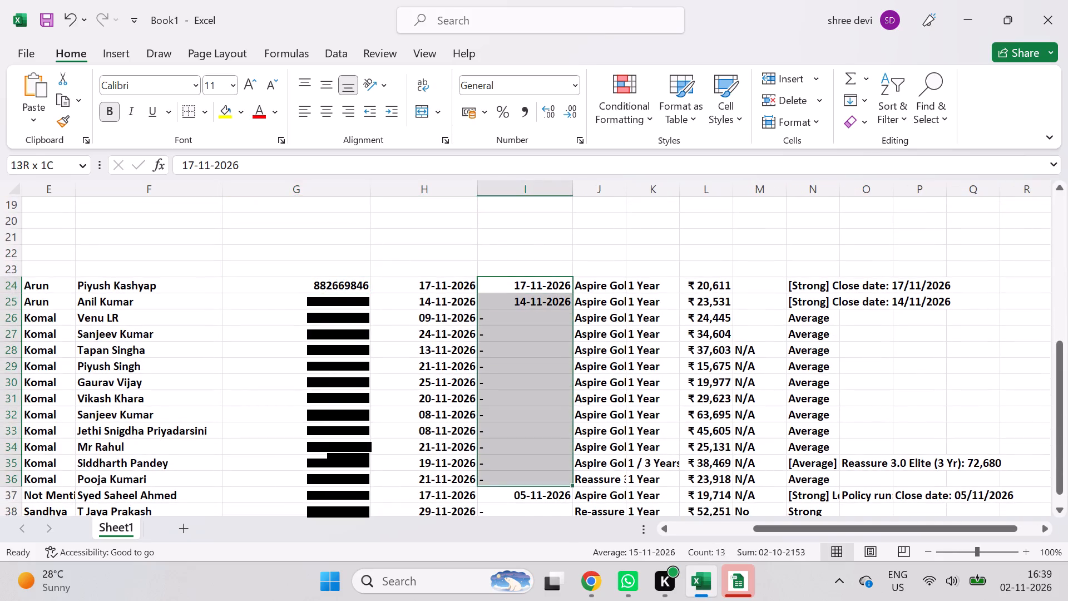
pyautogui.moveTo(530, 486); pyautogui.dragTo(537, 516)
pyautogui.press('BackSpace')
pyautogui.press('BackSpace')
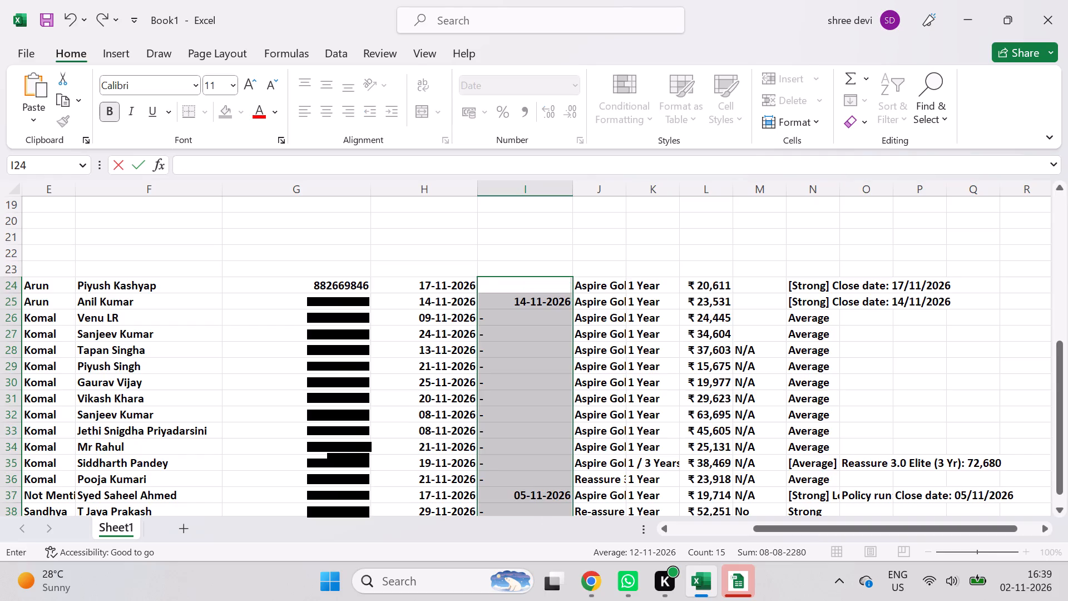
pyautogui.click(534, 309)
pyautogui.click(534, 294)
pyautogui.press('BackSpace')
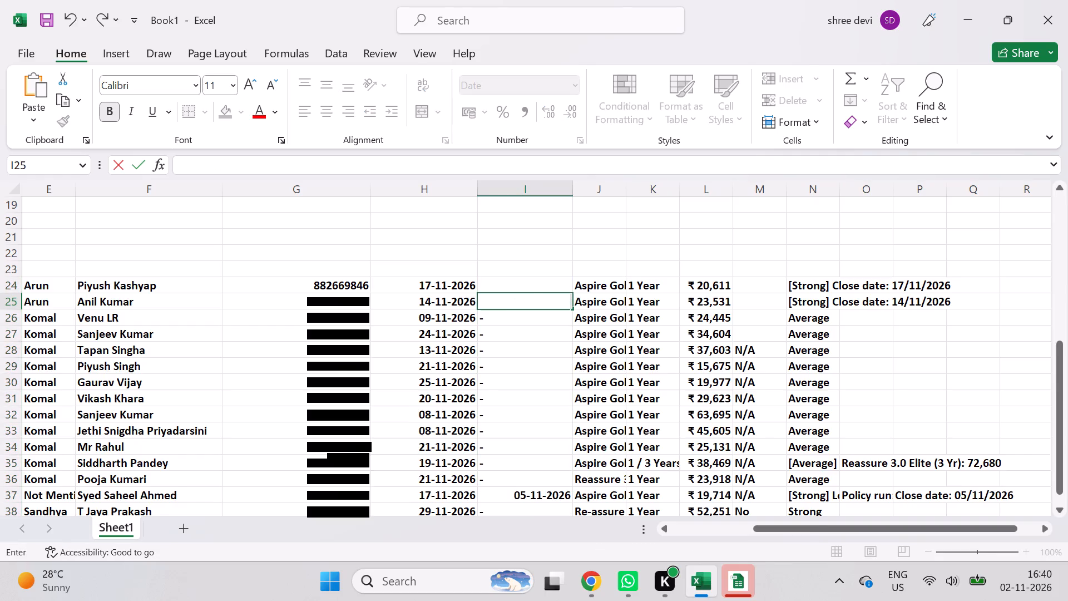
pyautogui.click(543, 502)
pyautogui.press('BackSpace')
# Enter the remark "wrong no." in cell I24, in the first row of the lower table.
pyautogui.click(513, 289)
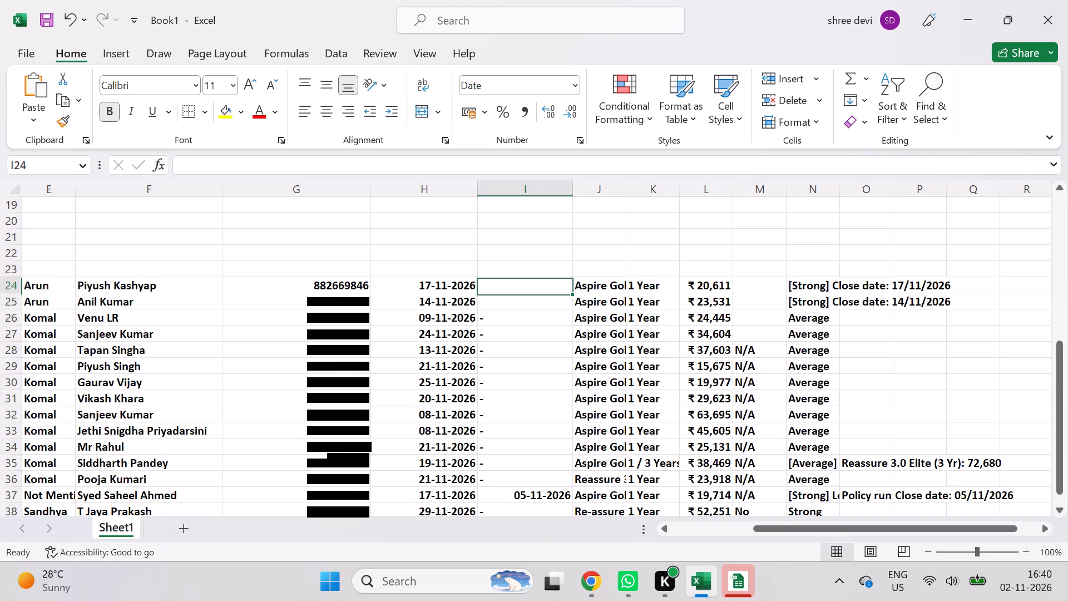
pyautogui.write('wrong no')
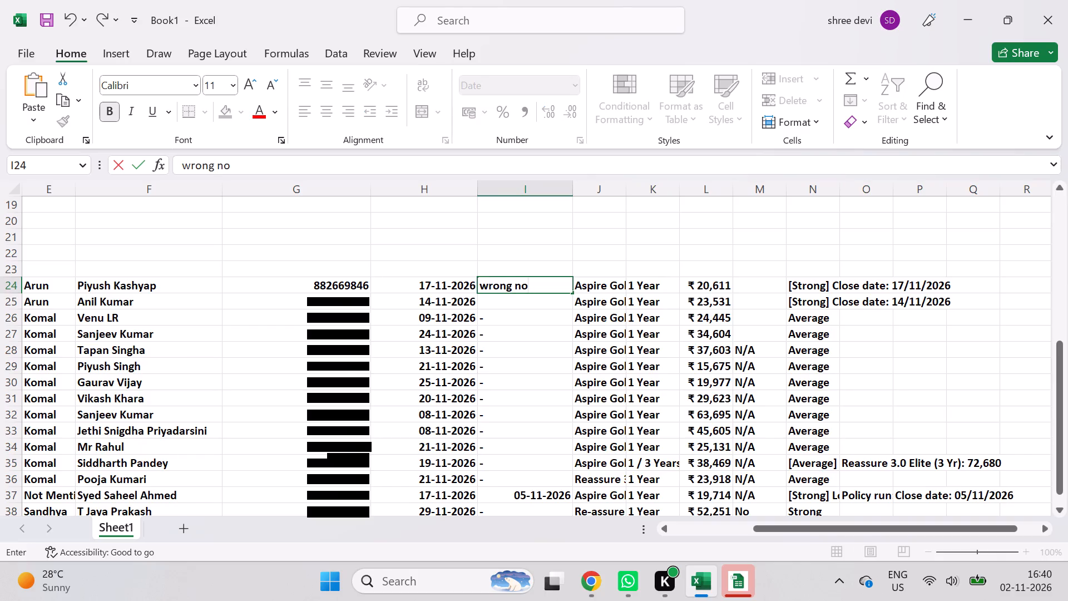
pyautogui.press('.')
pyautogui.click(528, 303)
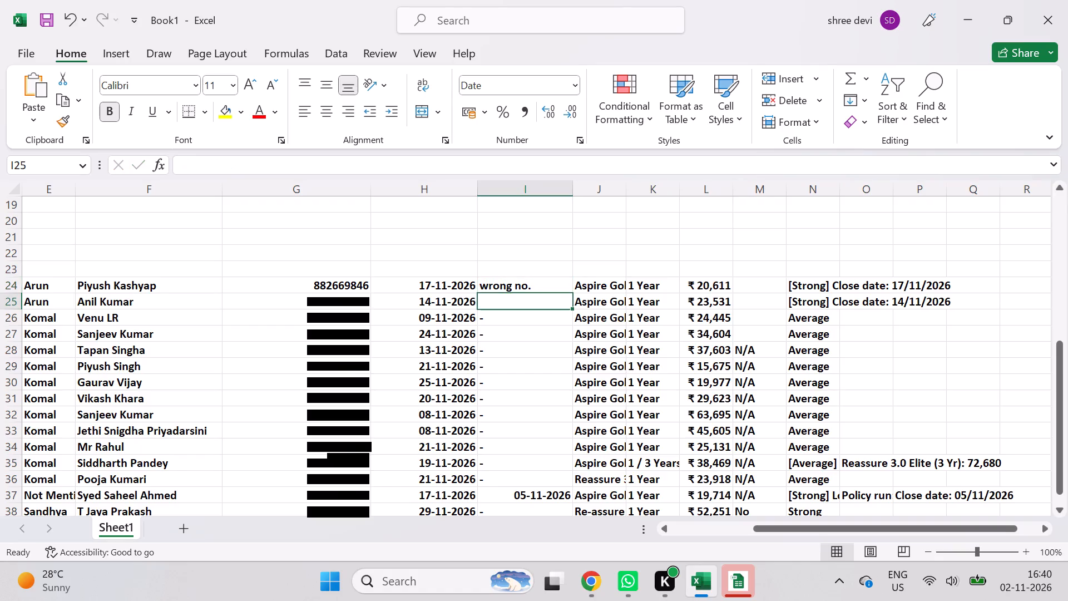
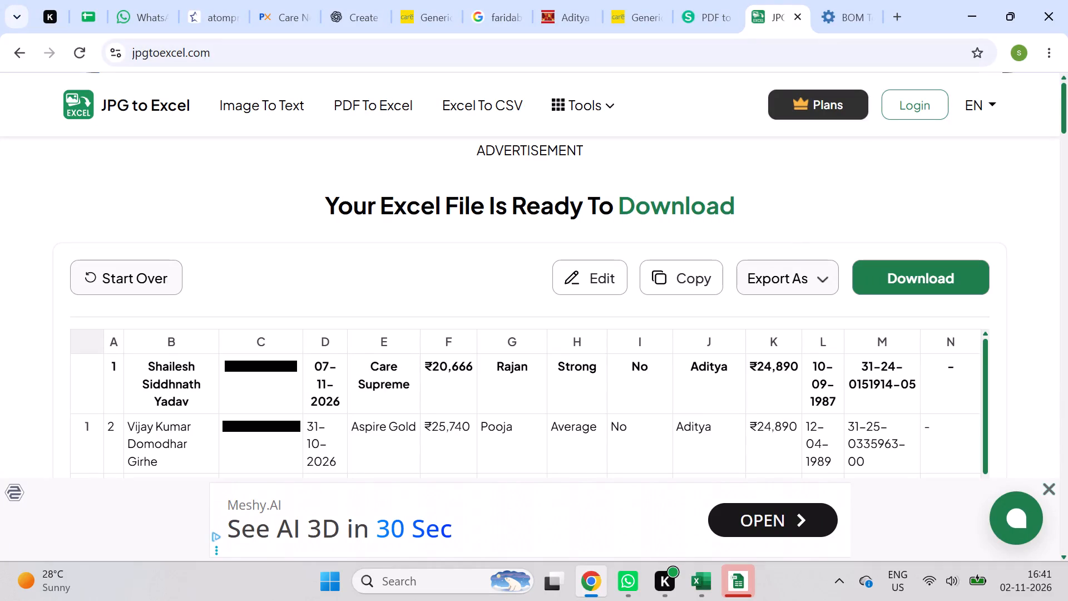
# Switch to the browser and pin the JPG to Excel conversion page's tab so it stays available.
pyautogui.rightClick(776, 9)
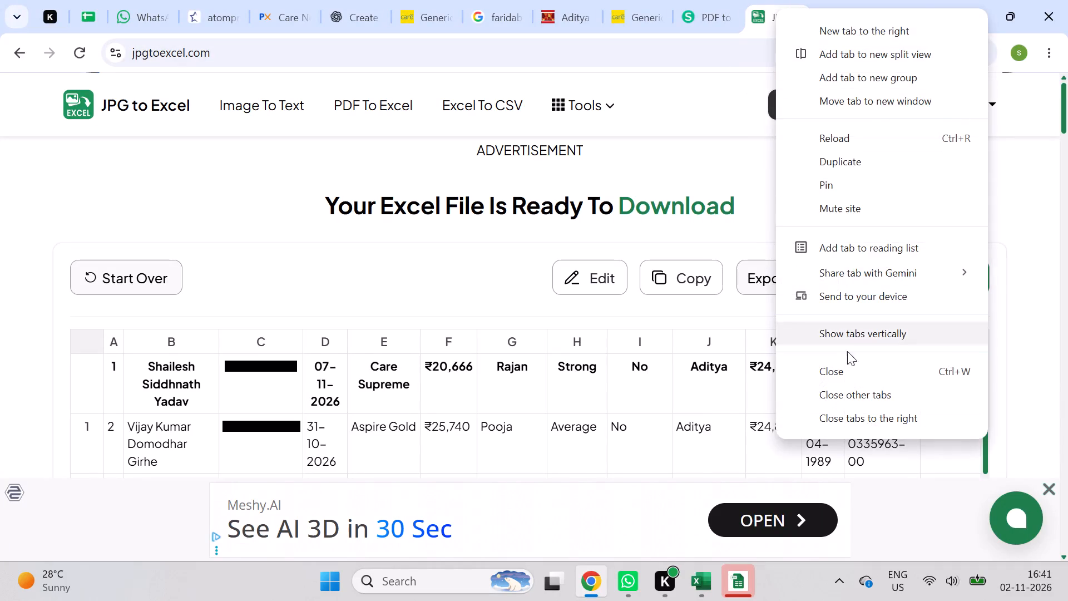
pyautogui.click(837, 185)
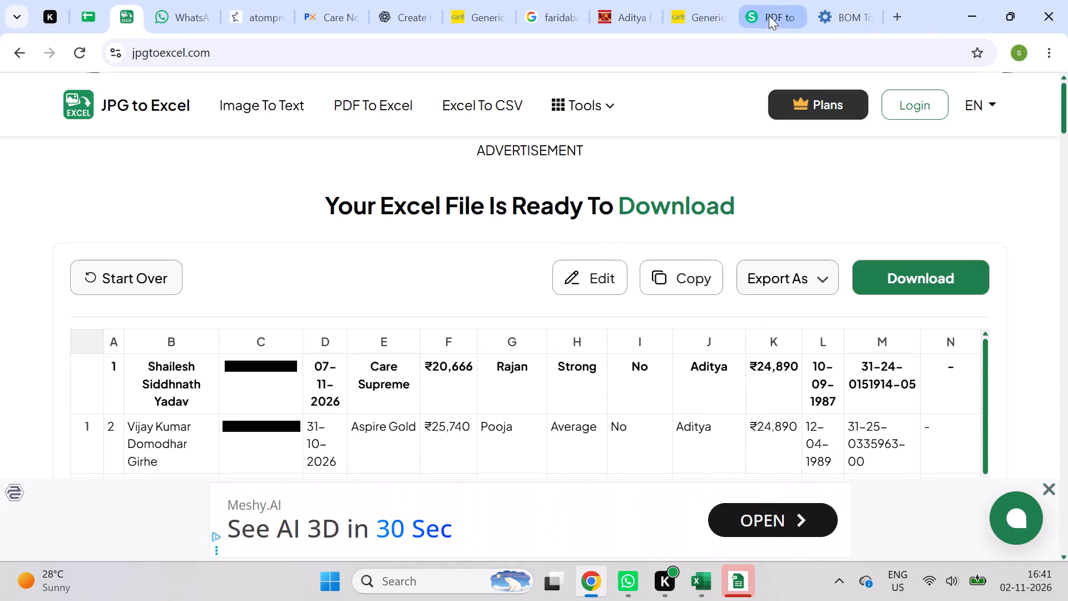
# Close the browser tab whose title starts with BOM, the last one among the open tabs.
pyautogui.click(835, 14)
pyautogui.click(864, 19)
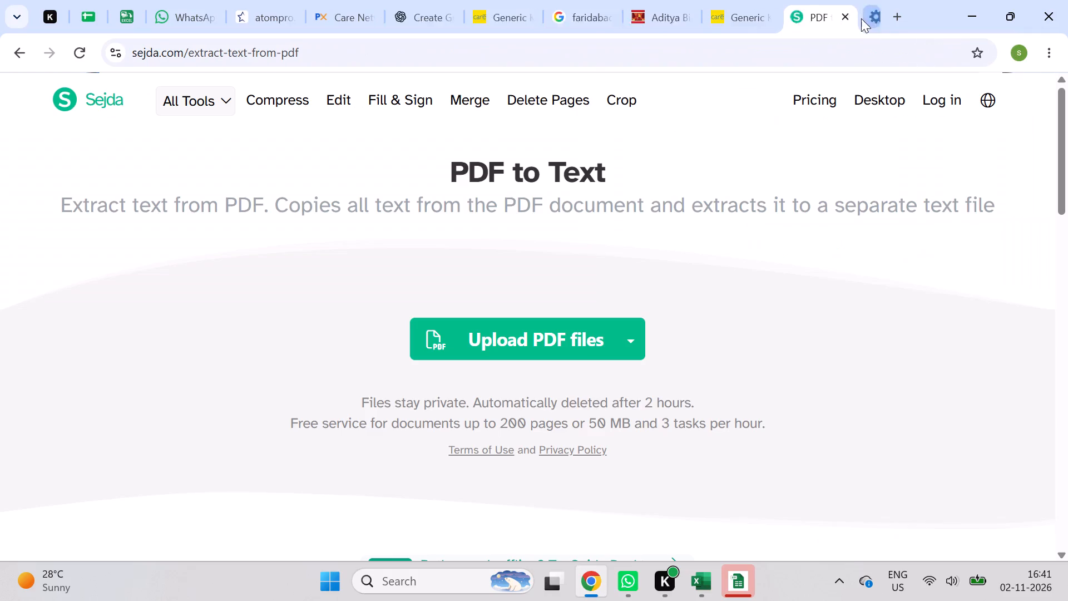
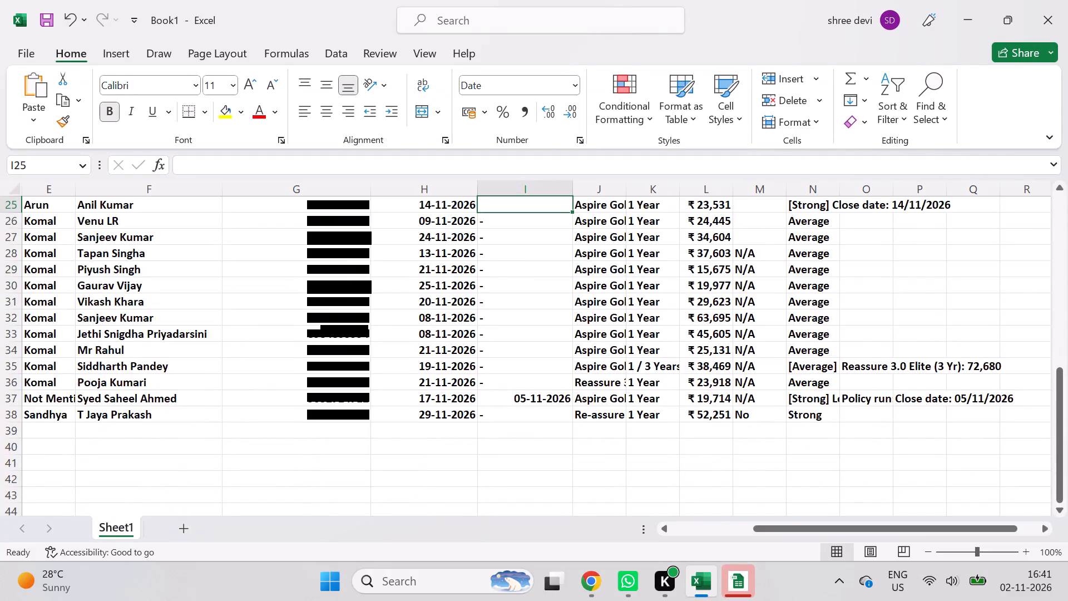
# Enter the call remarks "busy" in cell I25 and "ring" in cell I26 of the leads table.
pyautogui.scroll(2, 764, 471)
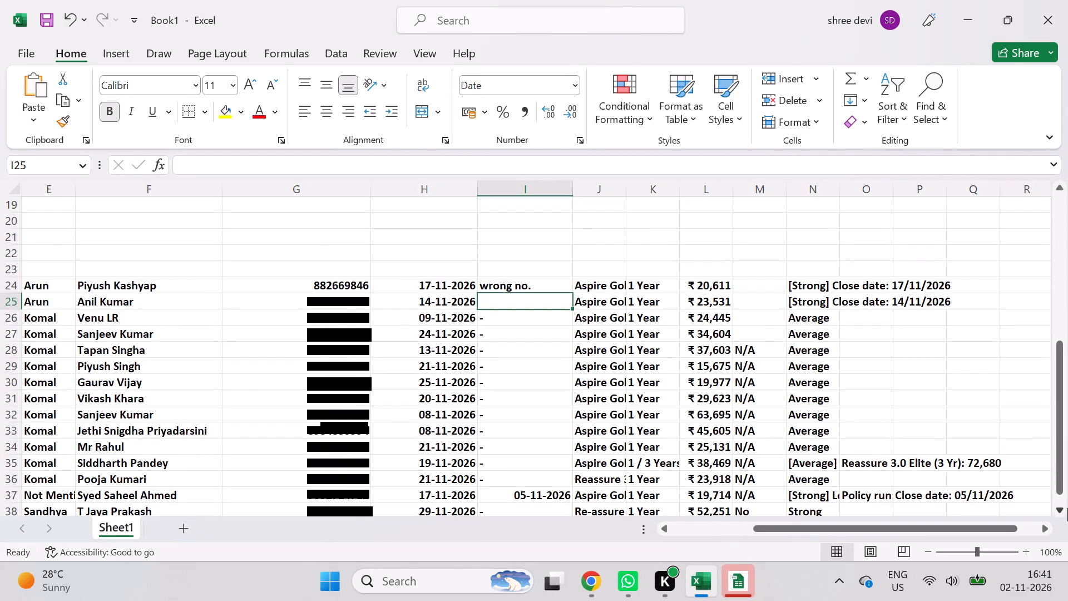
pyautogui.write('busy')
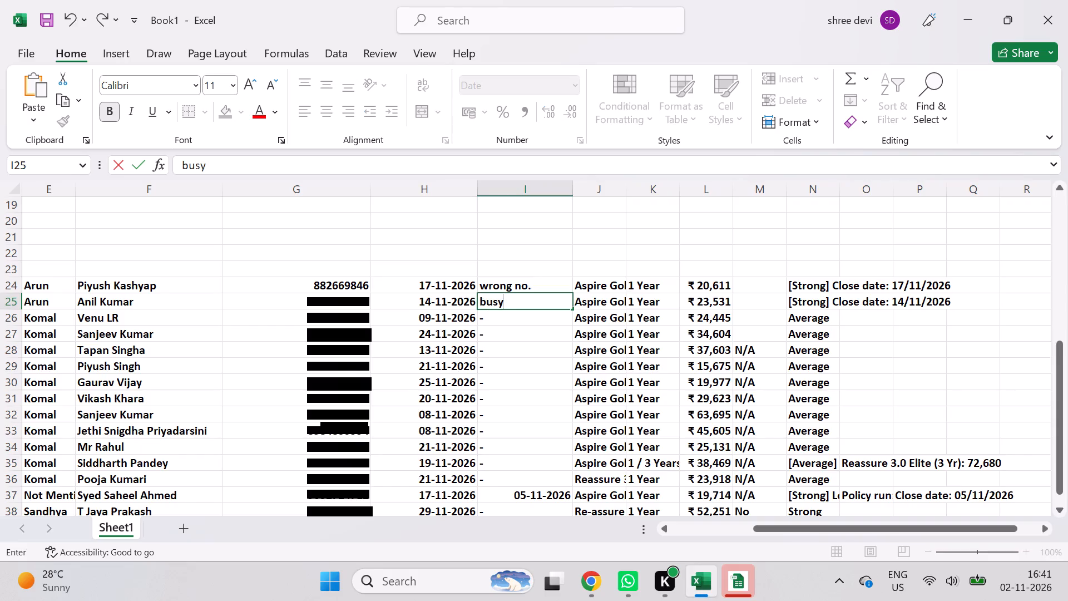
pyautogui.click(512, 322)
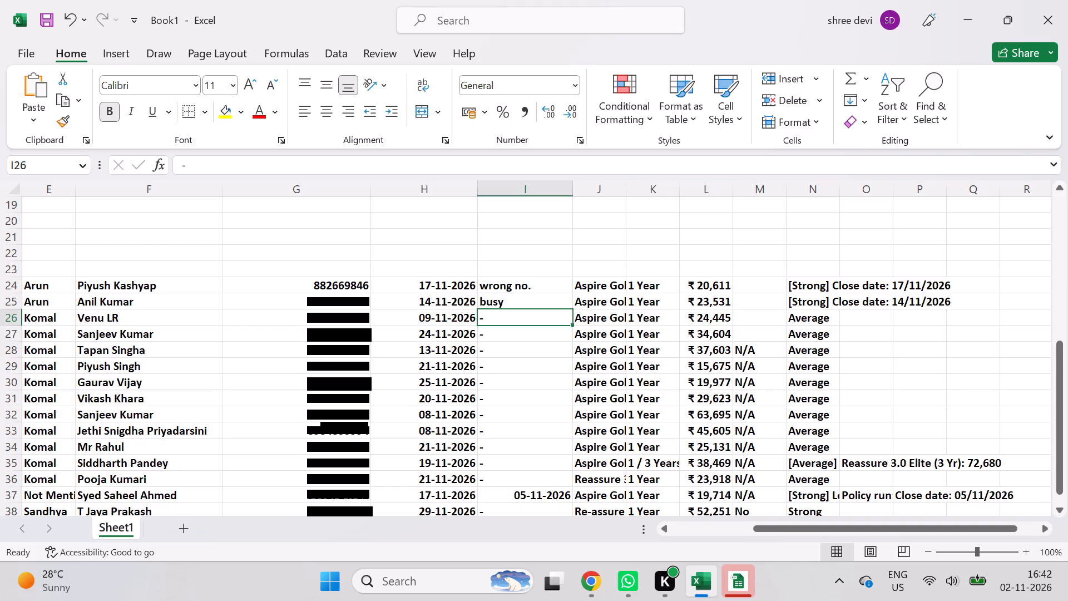
pyautogui.write('ring')
# Clear the dash from the call remark cell I27, in the row dated 24-11-2026.
pyautogui.click(518, 334)
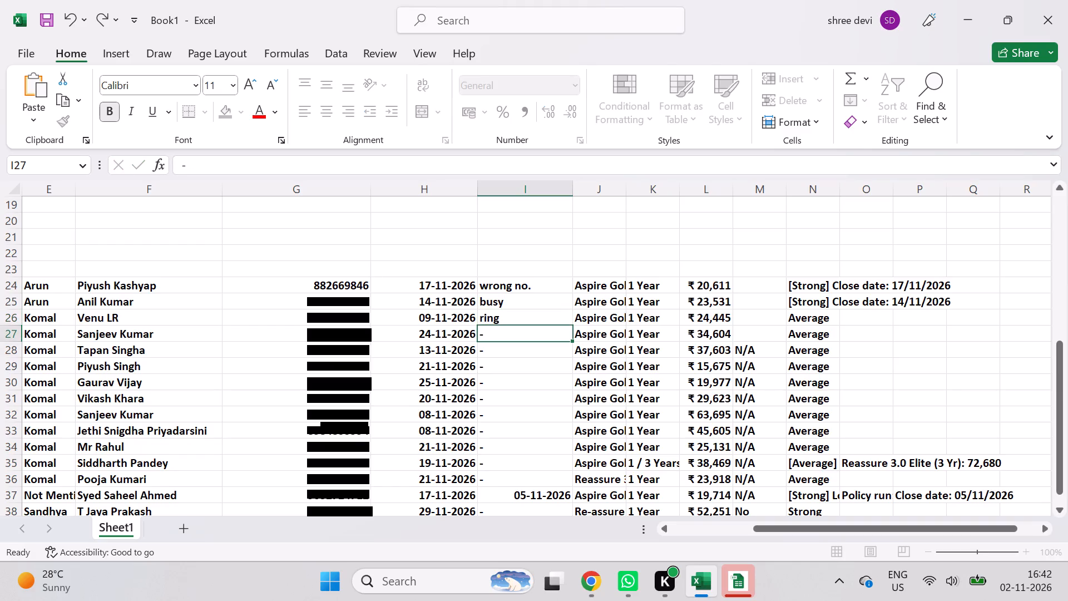
pyautogui.press('BackSpace')
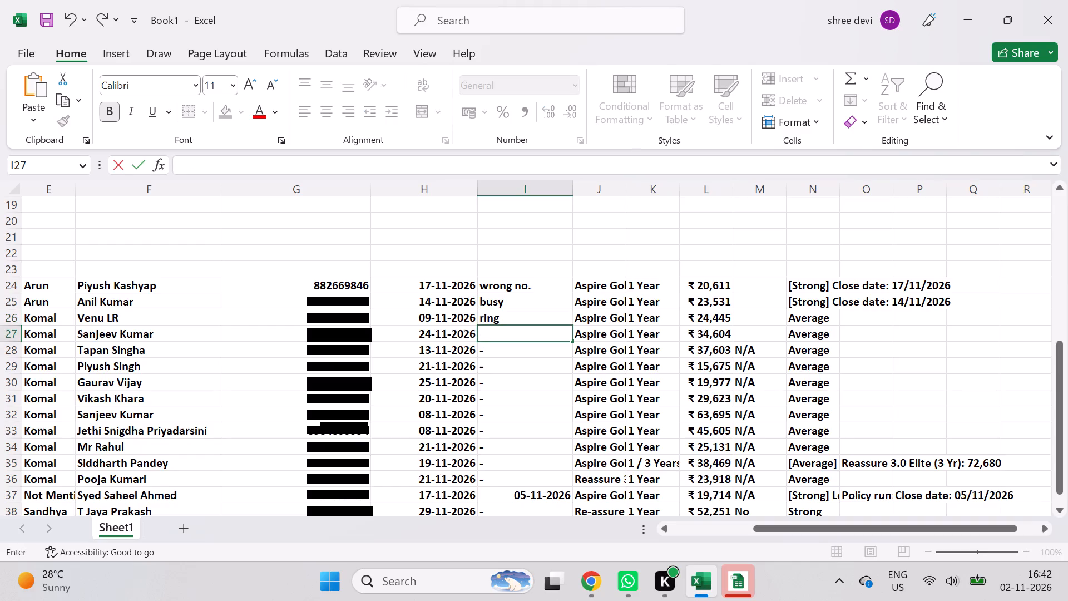
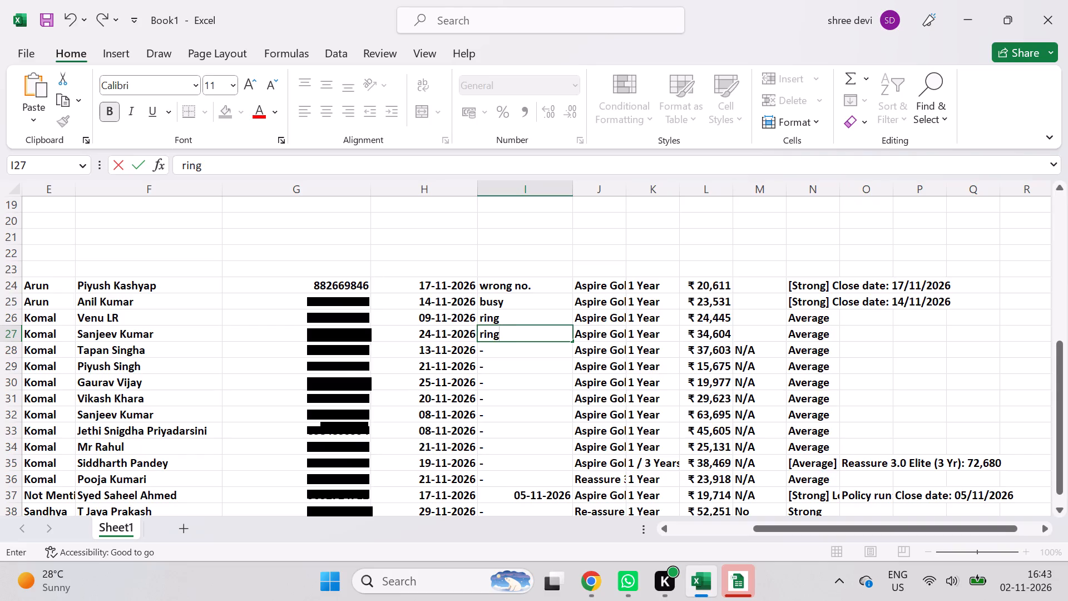
# Commit the call remark "ring" in cell I27 of the leads table and move to remark cell I28.
pyautogui.click(512, 356)
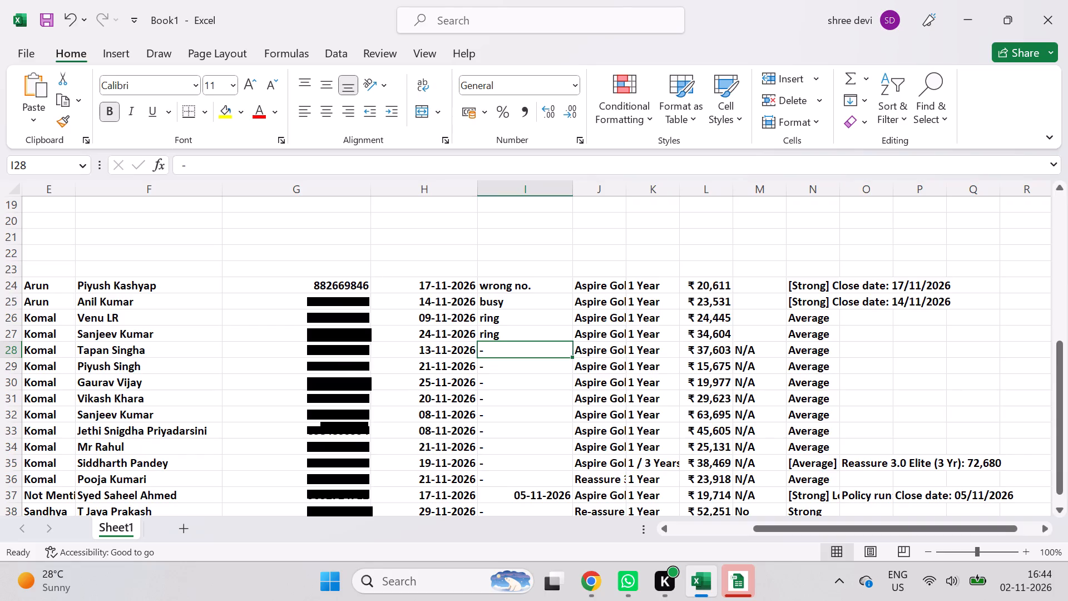
# Enter the call remark "voice mail" in cell I28, in the row dated 13-11-2026.
pyautogui.write('voice nail')
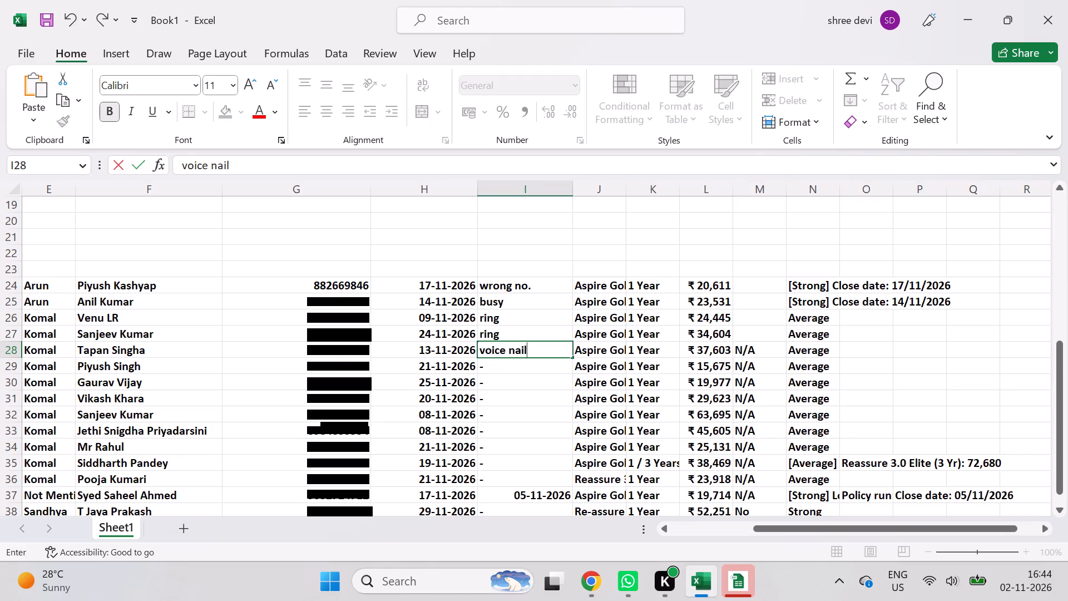
pyautogui.press('BackSpace')
pyautogui.press('BackSpace')
pyautogui.press('BackSpace')
pyautogui.press('BackSpace')
pyautogui.write('mail')
pyautogui.moveTo(509, 359); pyautogui.dragTo(509, 364)
pyautogui.click(509, 368)
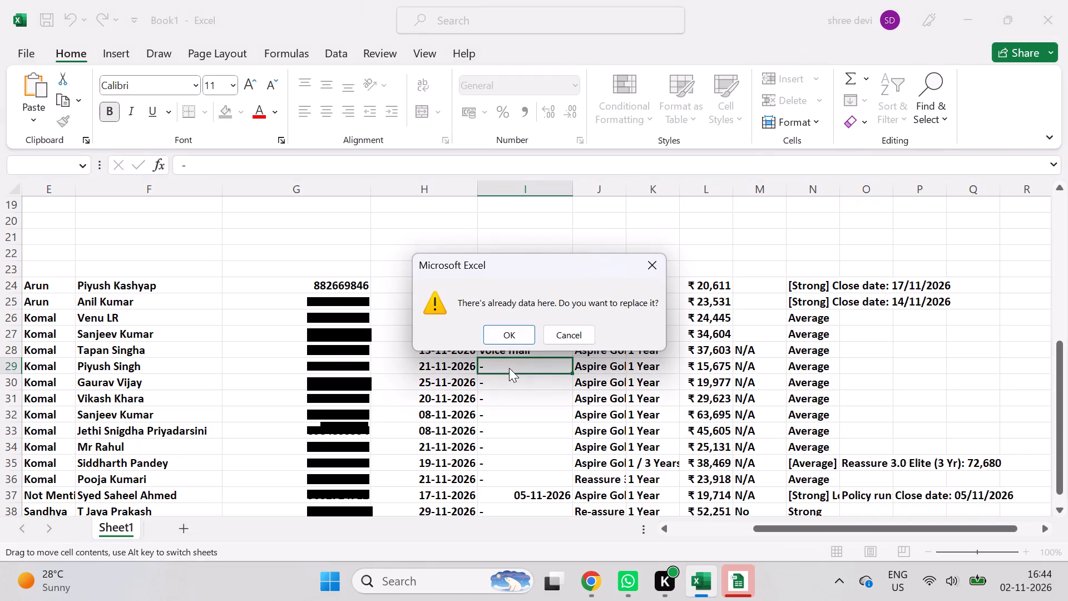
pyautogui.click(645, 263)
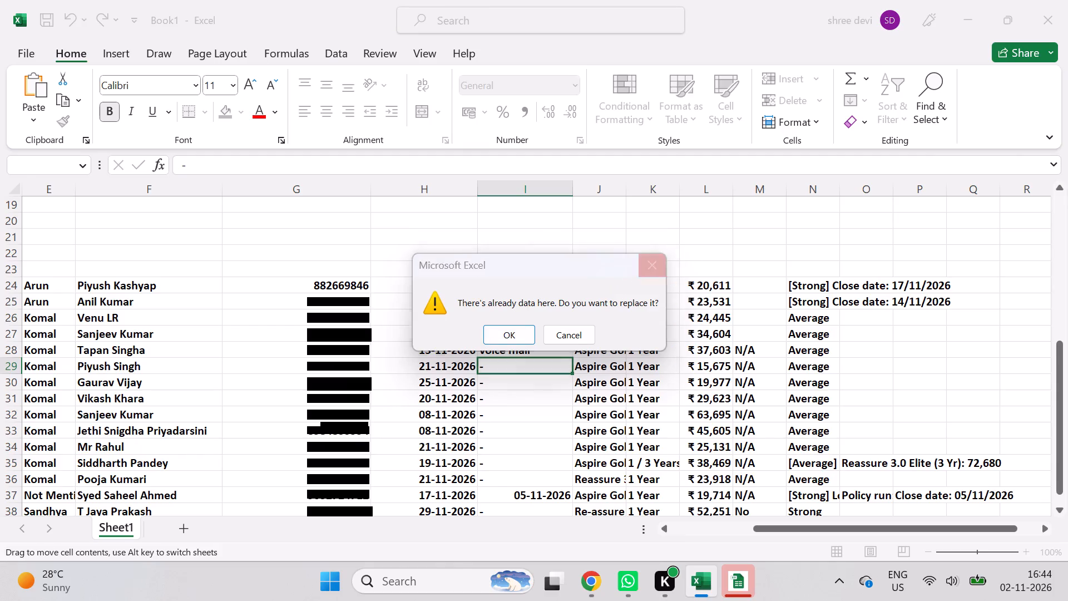
# Replace the dash in call remark cell I29, in the row dated 21-11-2026, with "ring".
pyautogui.click(514, 368)
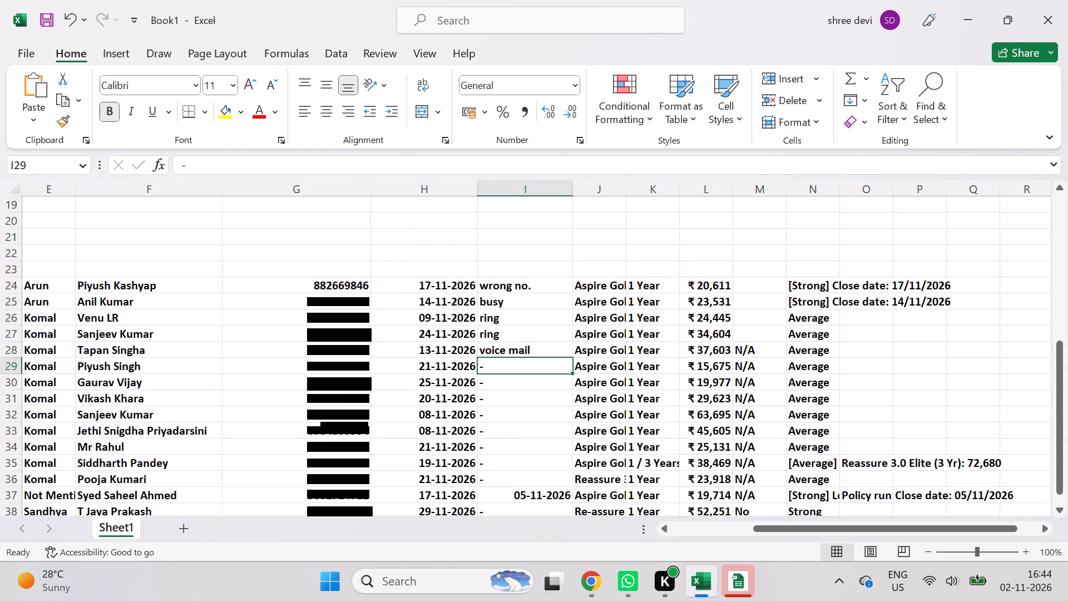
pyautogui.press('BackSpace')
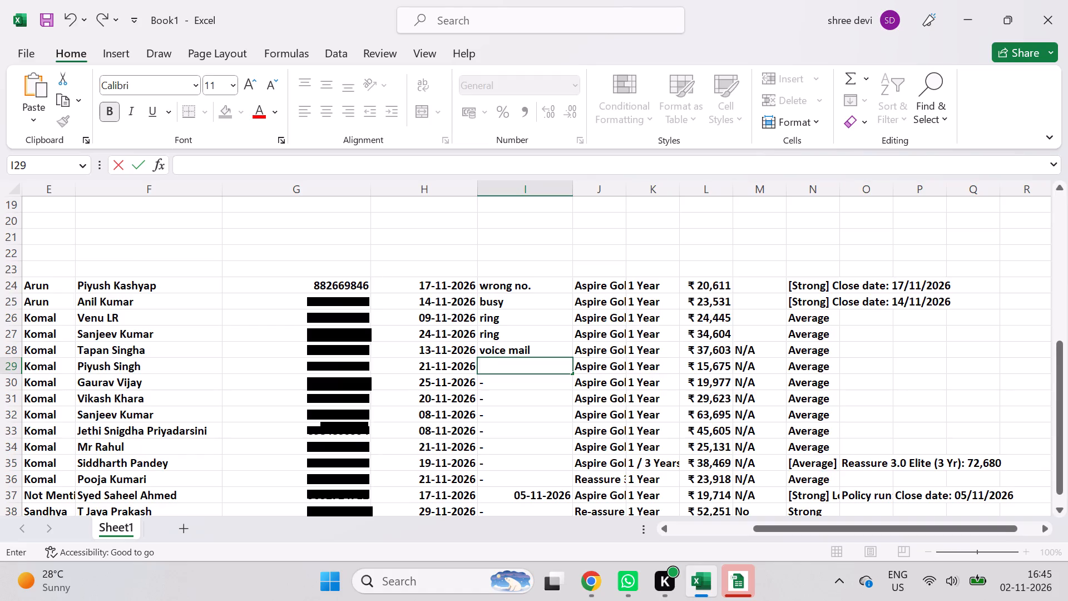
pyautogui.scroll(-1, 445, 384)
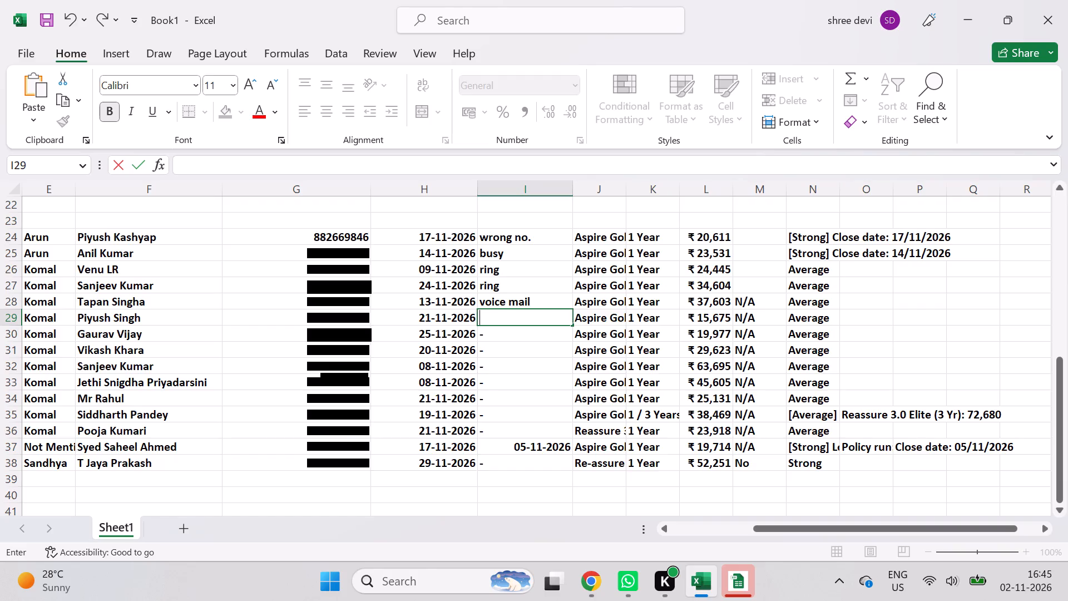
pyautogui.write('ring')
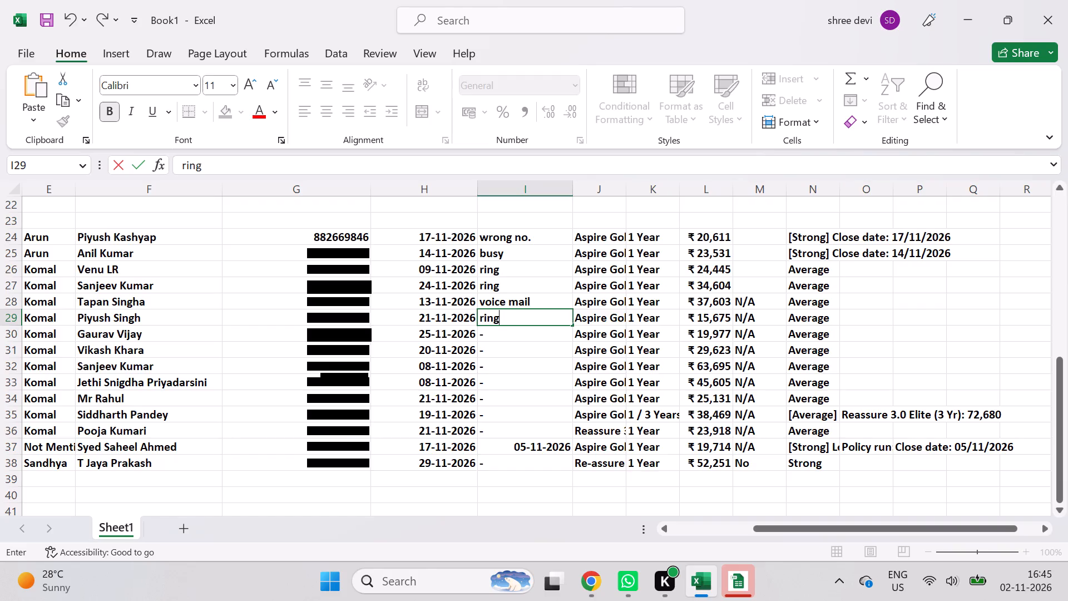
# Clear the dash from the call remark cell I30, in the row dated 25-11-2026.
pyautogui.click(527, 338)
pyautogui.press('BackSpace')
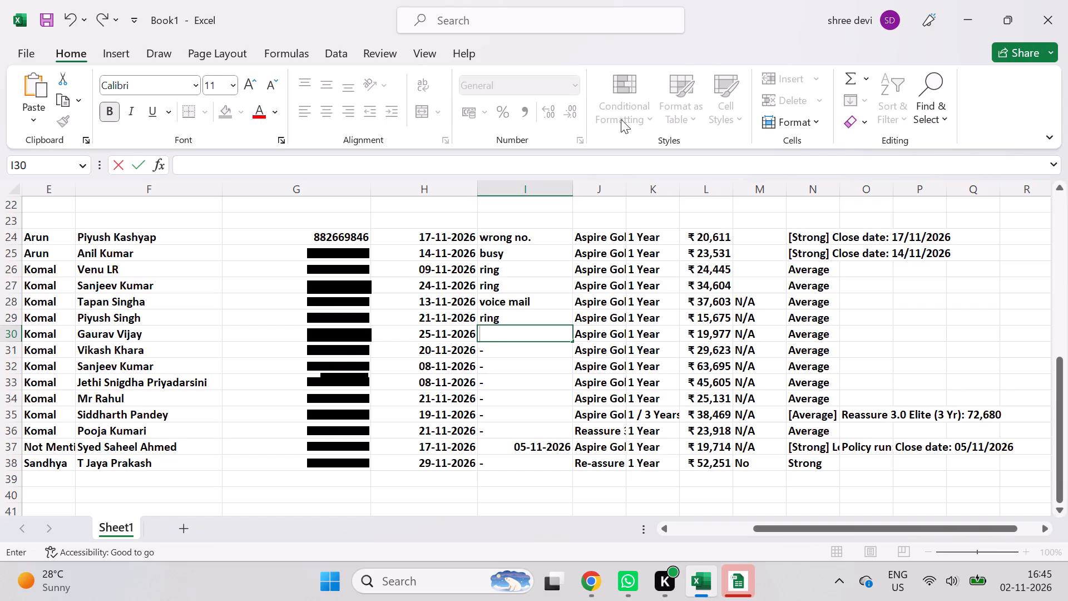
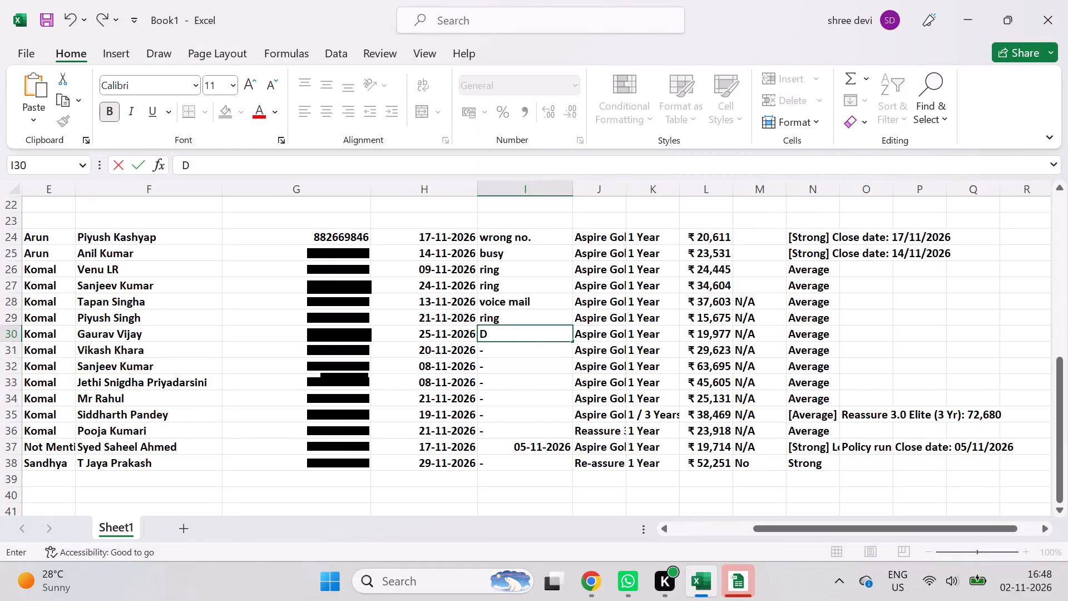
# Enter the call remark "Details share" in cell I30, in the row dated 25-11-2026.
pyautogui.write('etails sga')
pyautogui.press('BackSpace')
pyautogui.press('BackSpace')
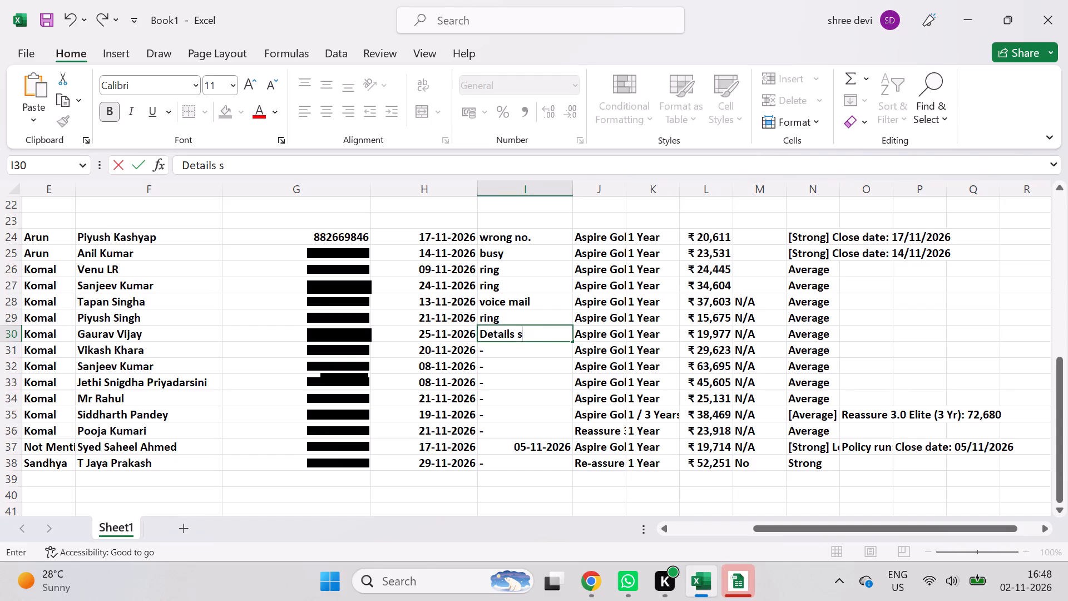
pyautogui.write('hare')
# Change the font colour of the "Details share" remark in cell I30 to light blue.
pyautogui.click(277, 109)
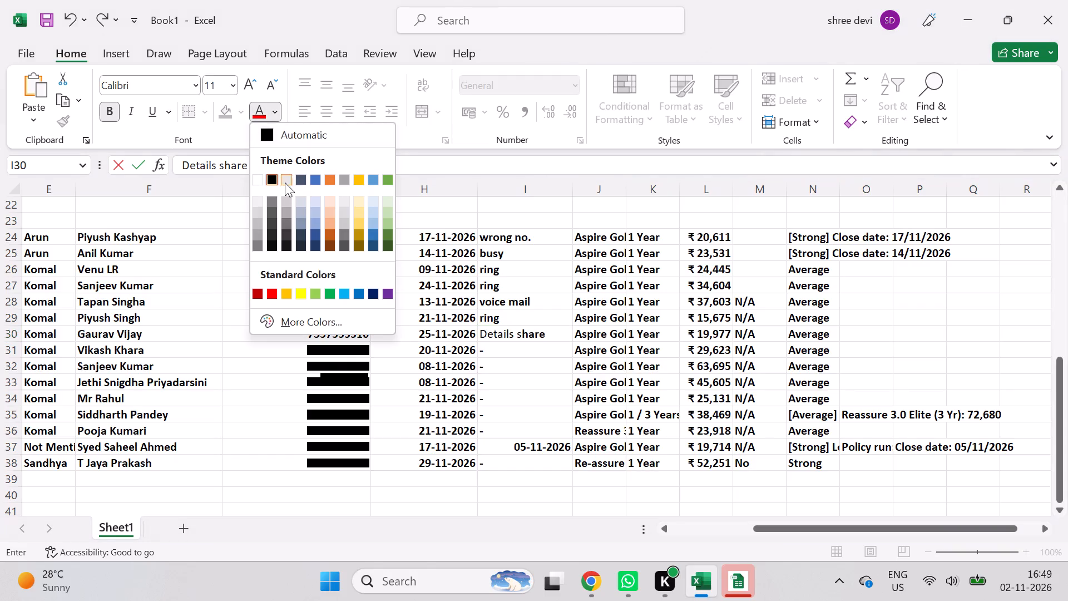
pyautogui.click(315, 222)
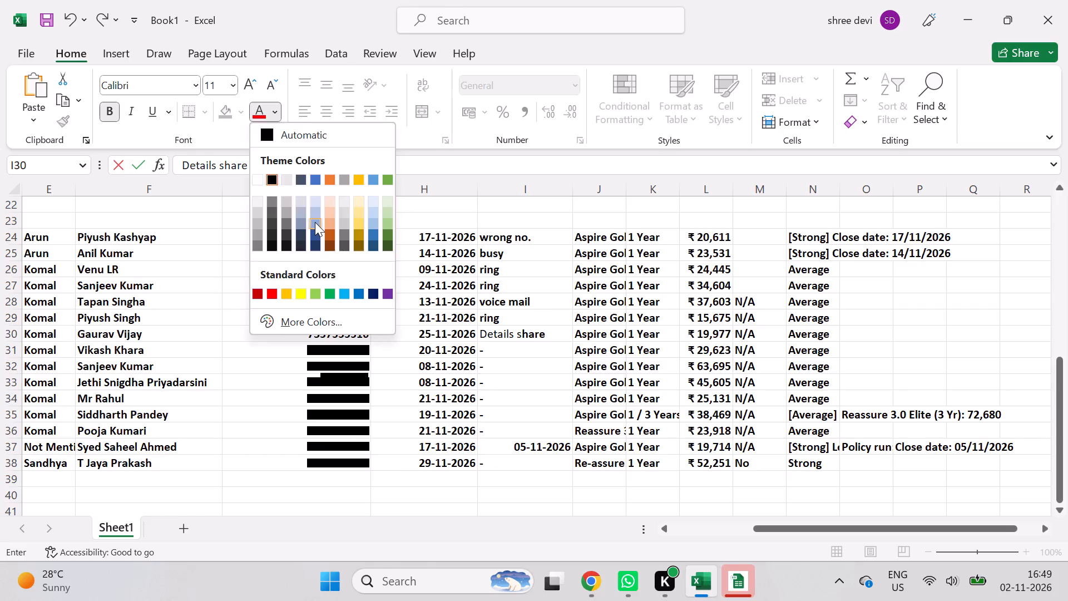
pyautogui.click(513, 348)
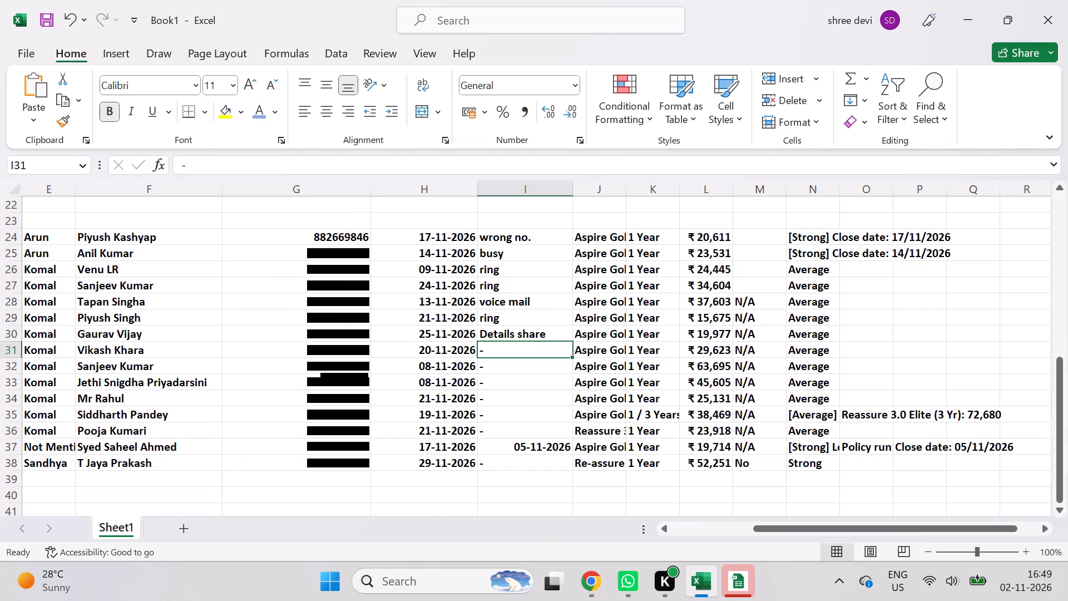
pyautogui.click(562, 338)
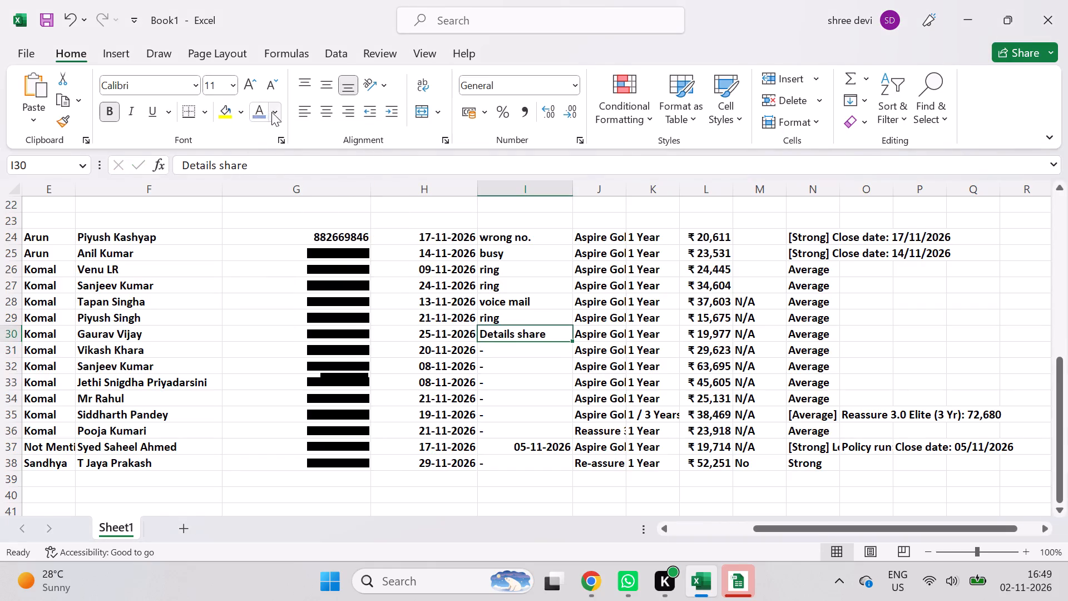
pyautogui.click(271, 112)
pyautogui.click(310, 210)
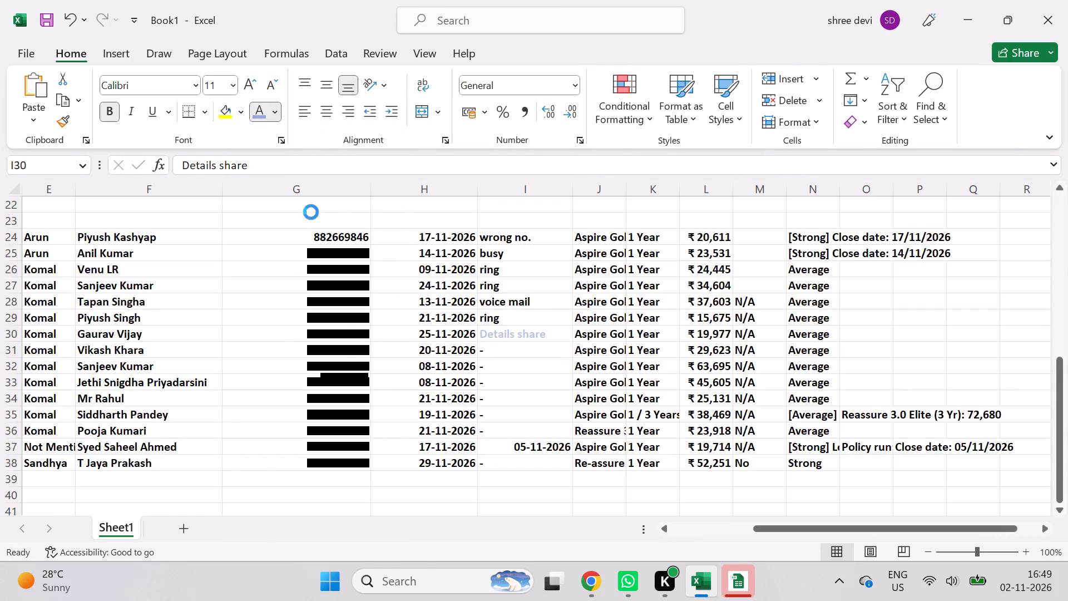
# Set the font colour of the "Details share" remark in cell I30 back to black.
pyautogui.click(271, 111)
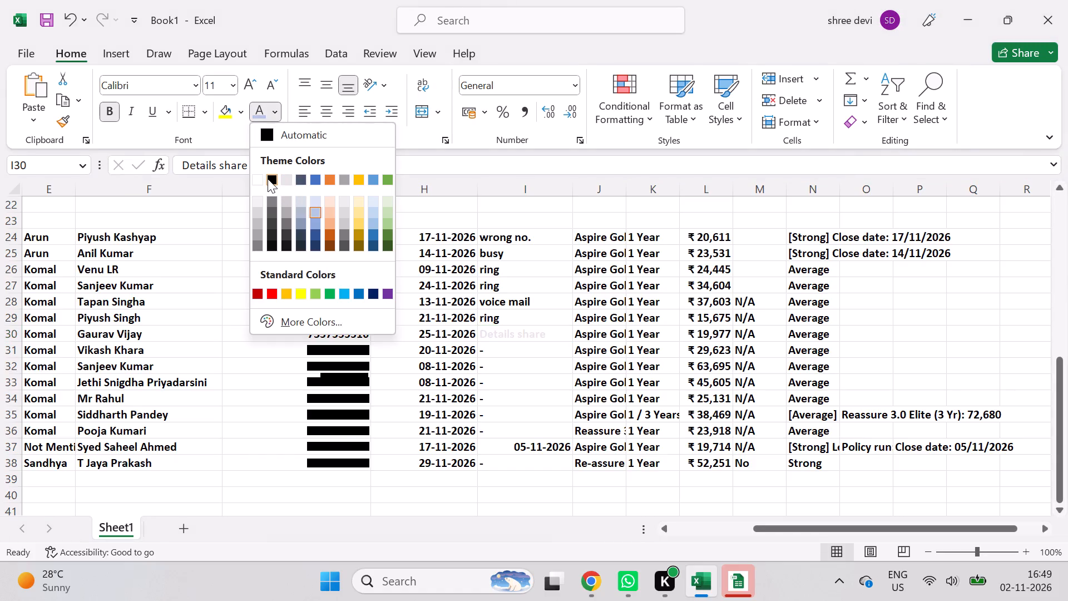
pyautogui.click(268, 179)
# Fill the "Details share" remark cell I30 with the light blue theme colour.
pyautogui.click(237, 110)
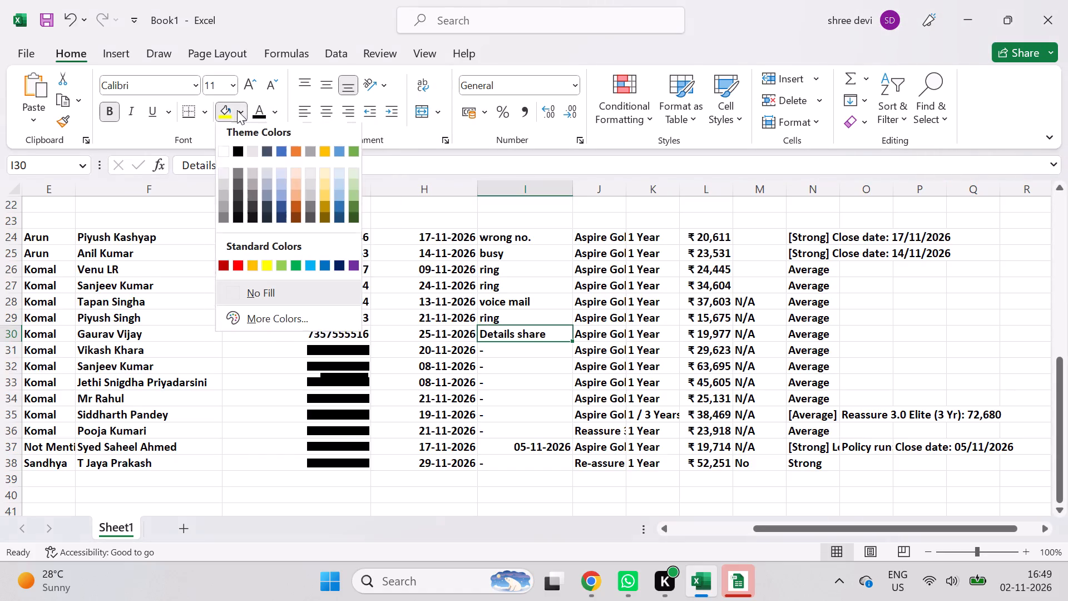
pyautogui.click(280, 188)
pyautogui.click(547, 409)
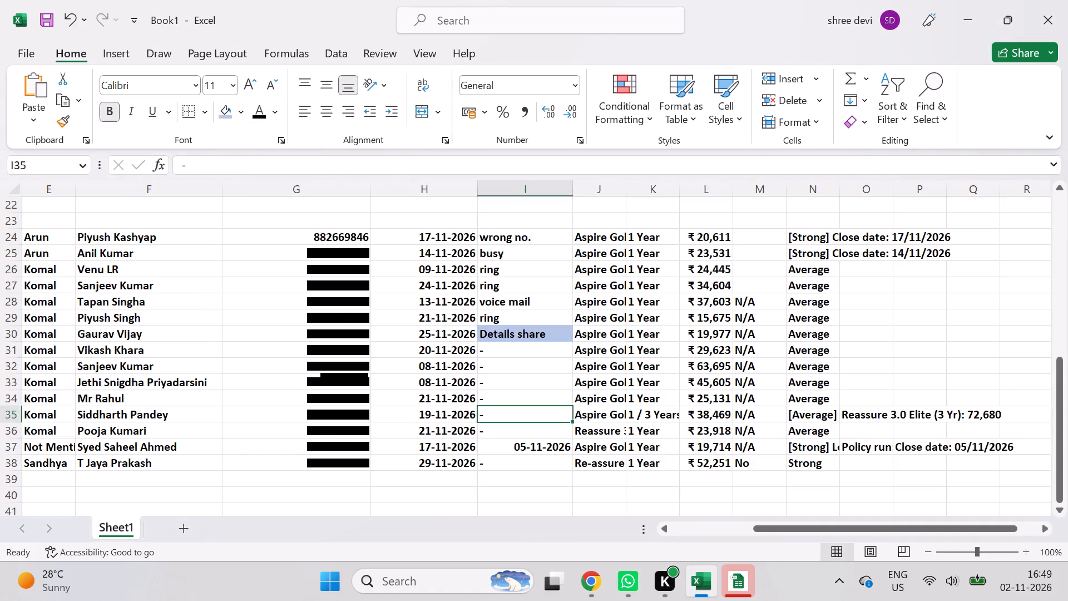
# Select the call remark cell I31, in the row dated 20-11-2026.
pyautogui.click(507, 349)
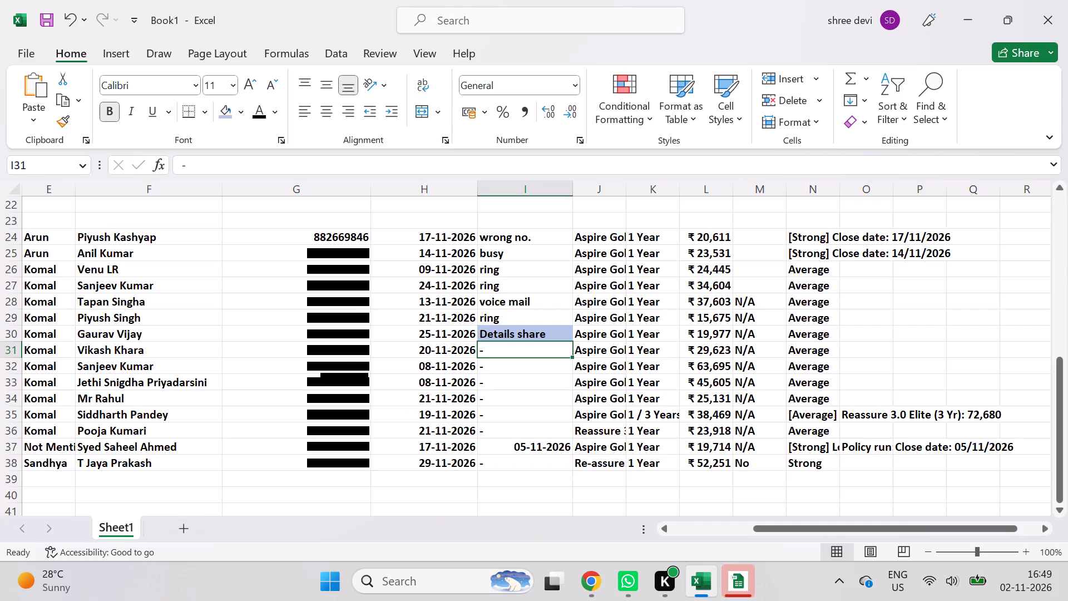